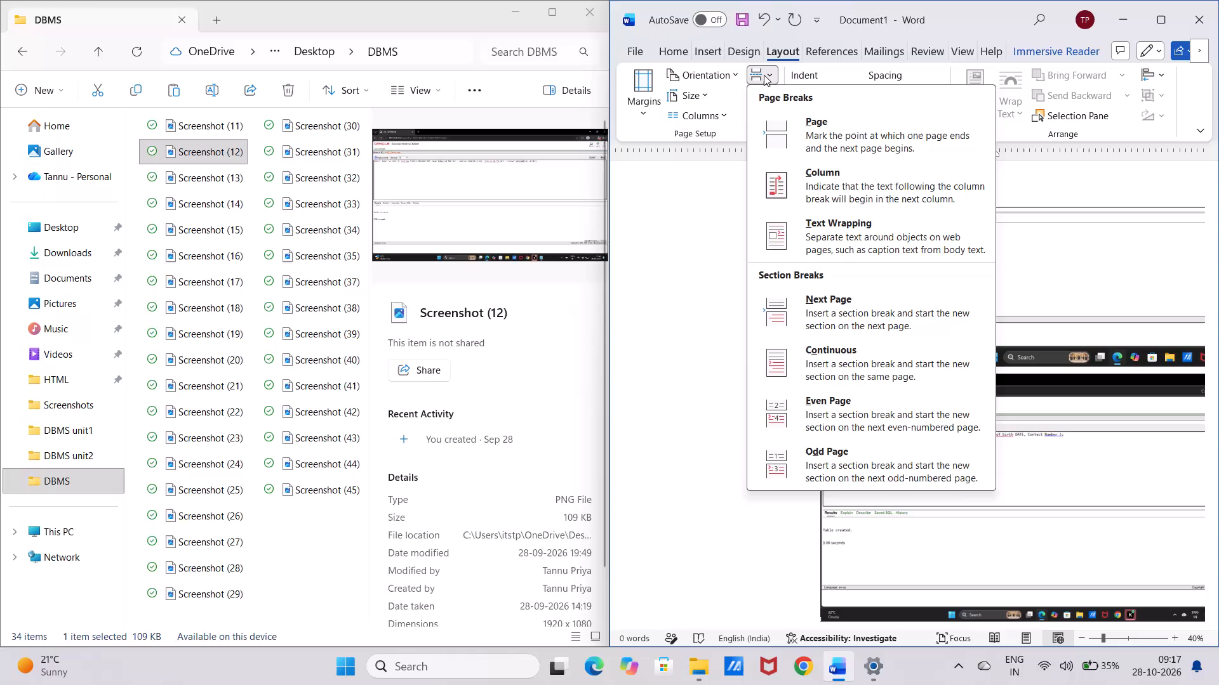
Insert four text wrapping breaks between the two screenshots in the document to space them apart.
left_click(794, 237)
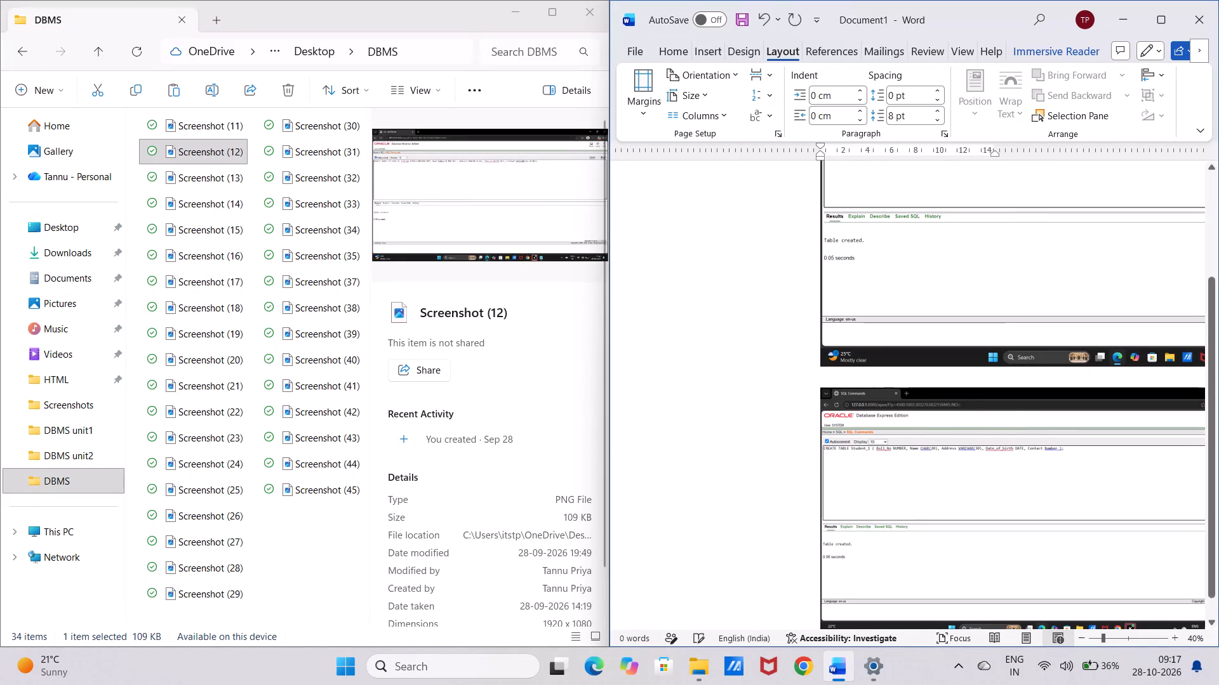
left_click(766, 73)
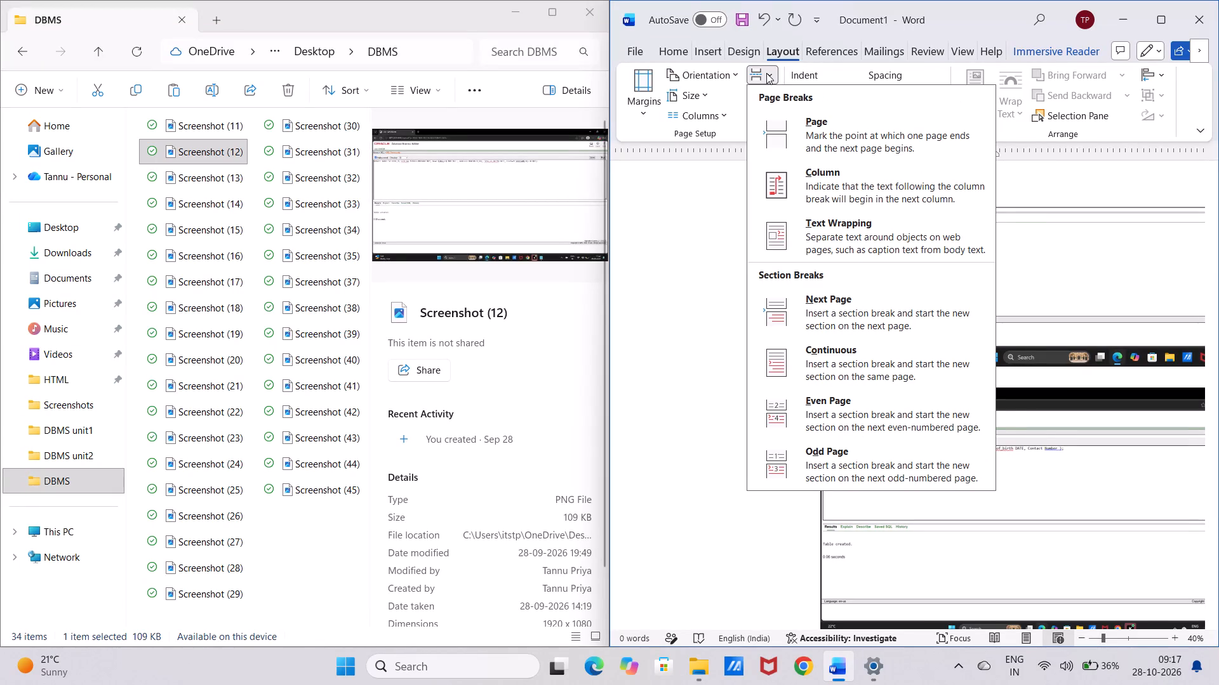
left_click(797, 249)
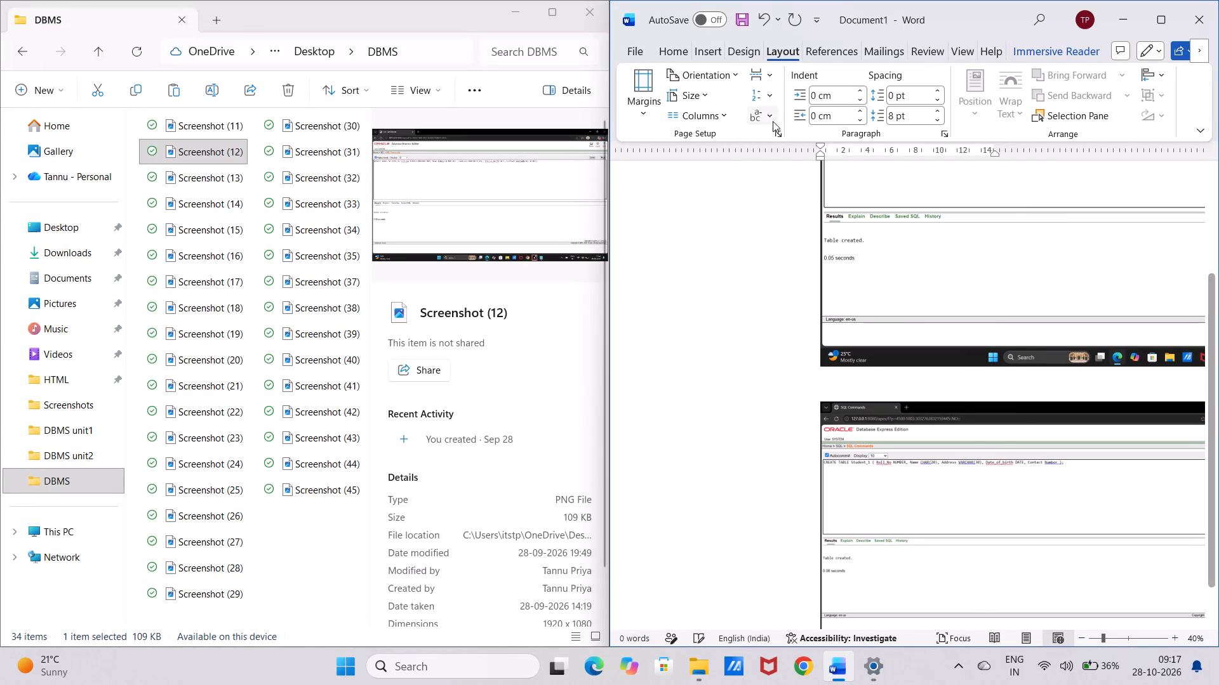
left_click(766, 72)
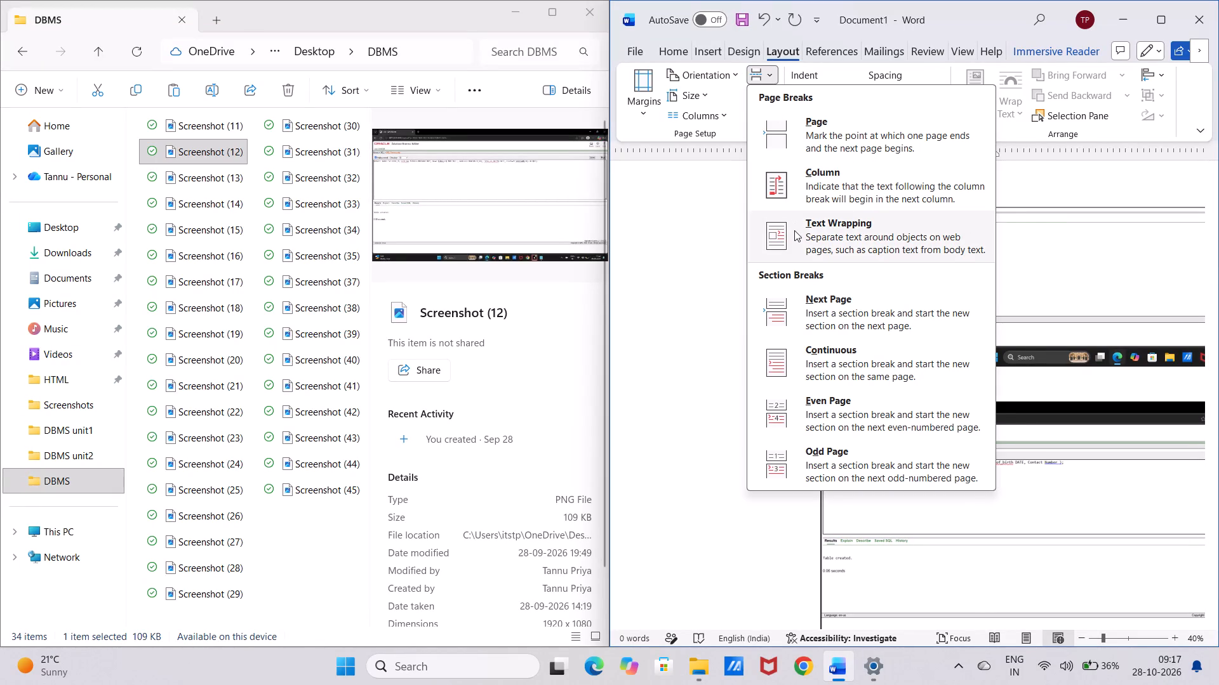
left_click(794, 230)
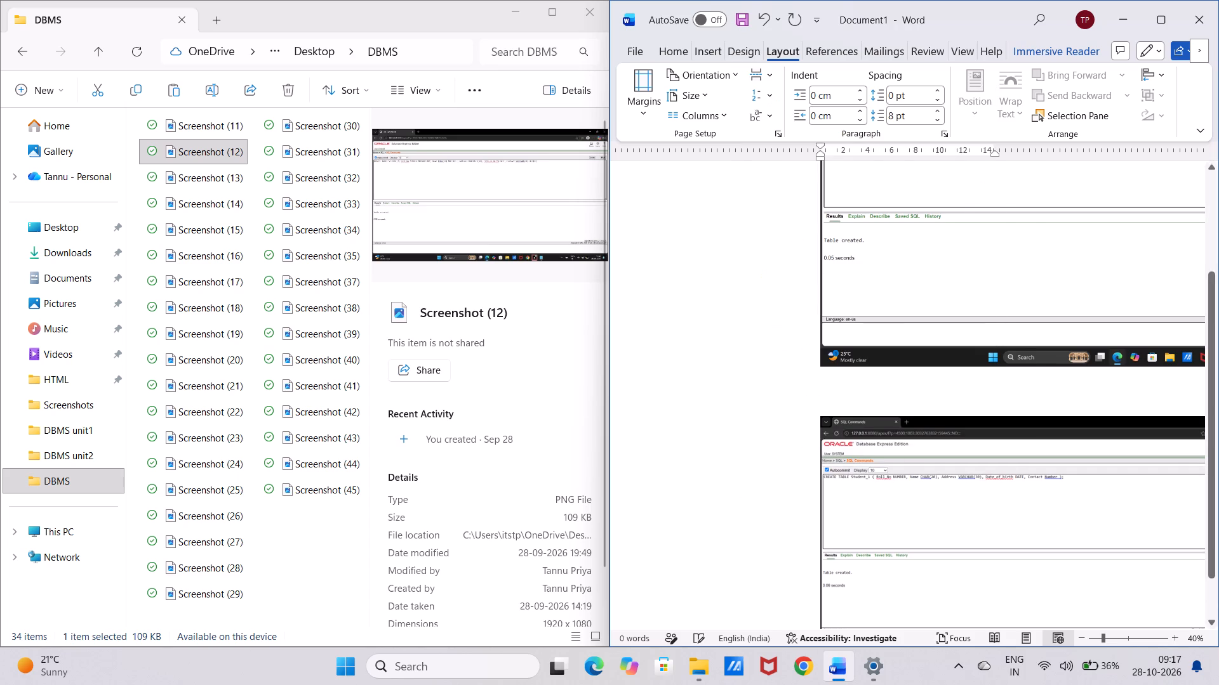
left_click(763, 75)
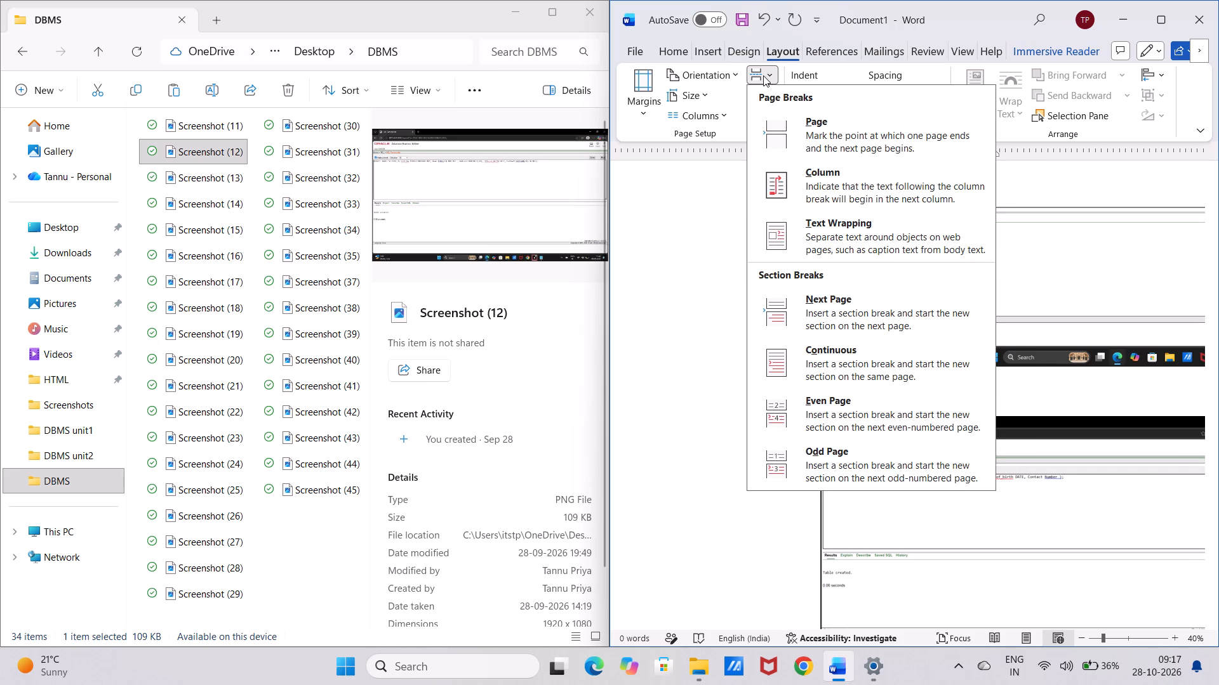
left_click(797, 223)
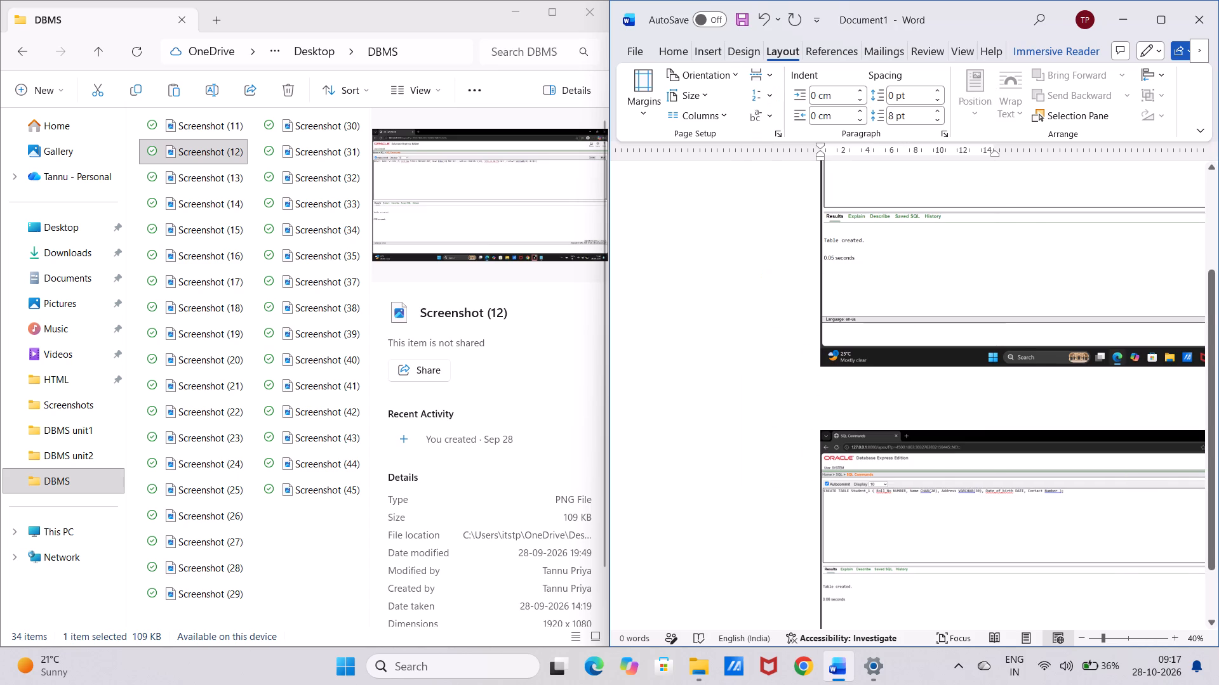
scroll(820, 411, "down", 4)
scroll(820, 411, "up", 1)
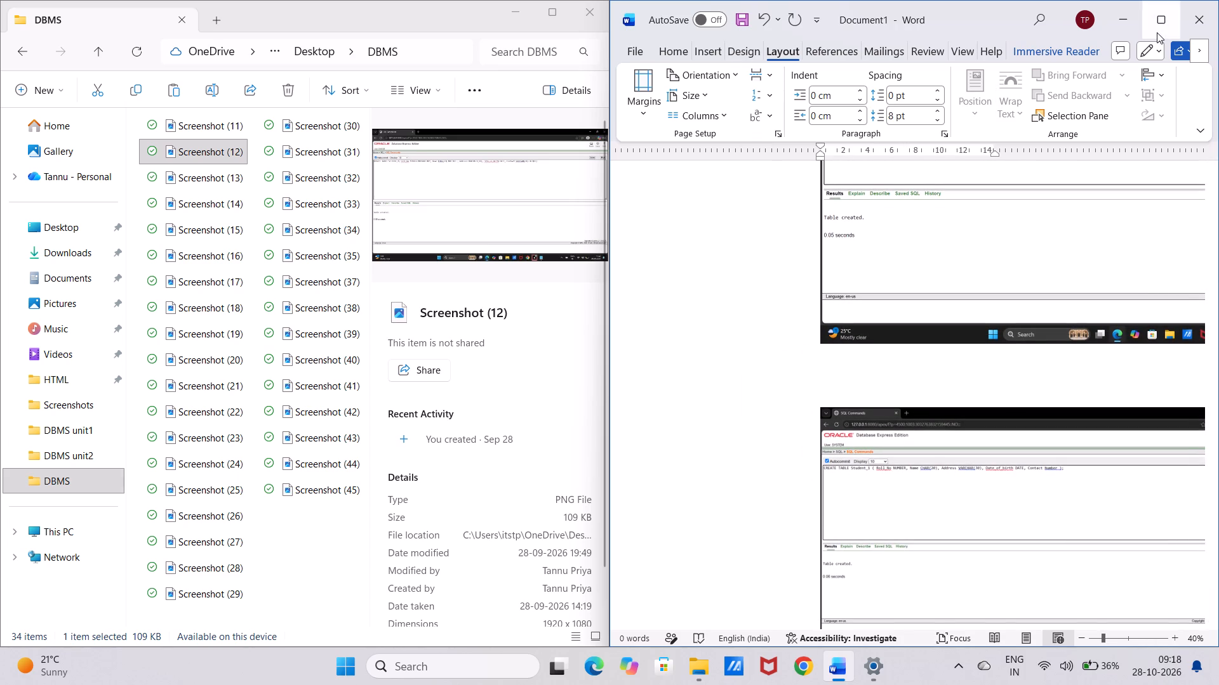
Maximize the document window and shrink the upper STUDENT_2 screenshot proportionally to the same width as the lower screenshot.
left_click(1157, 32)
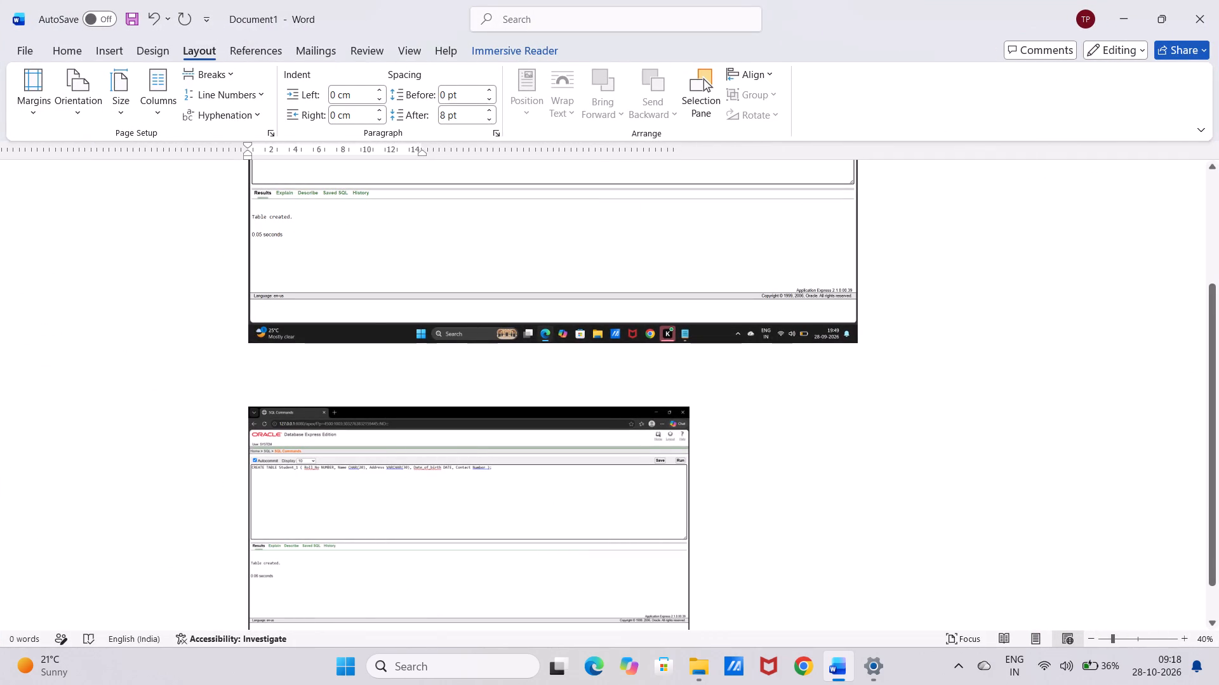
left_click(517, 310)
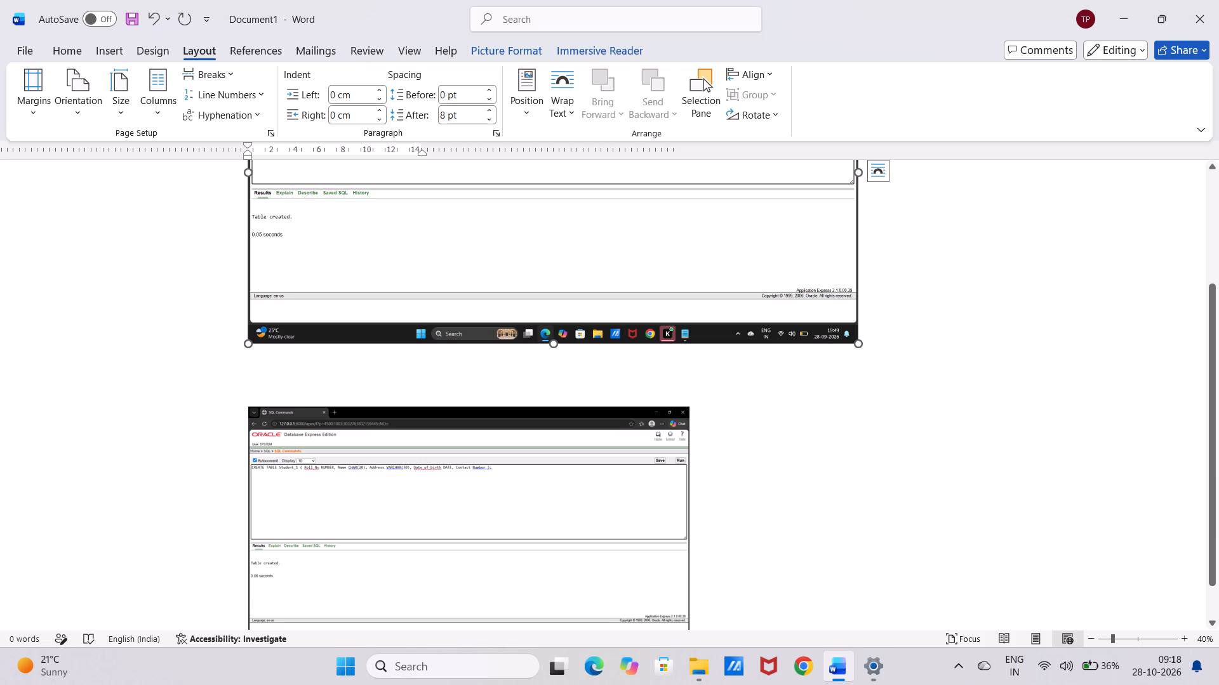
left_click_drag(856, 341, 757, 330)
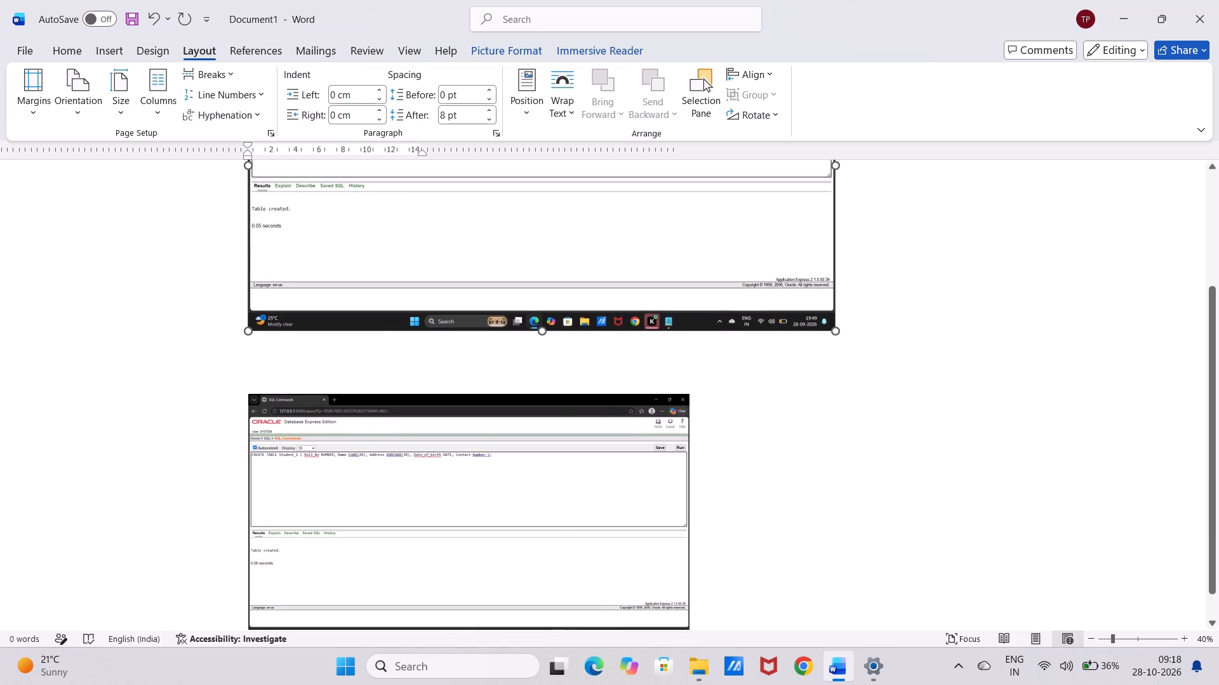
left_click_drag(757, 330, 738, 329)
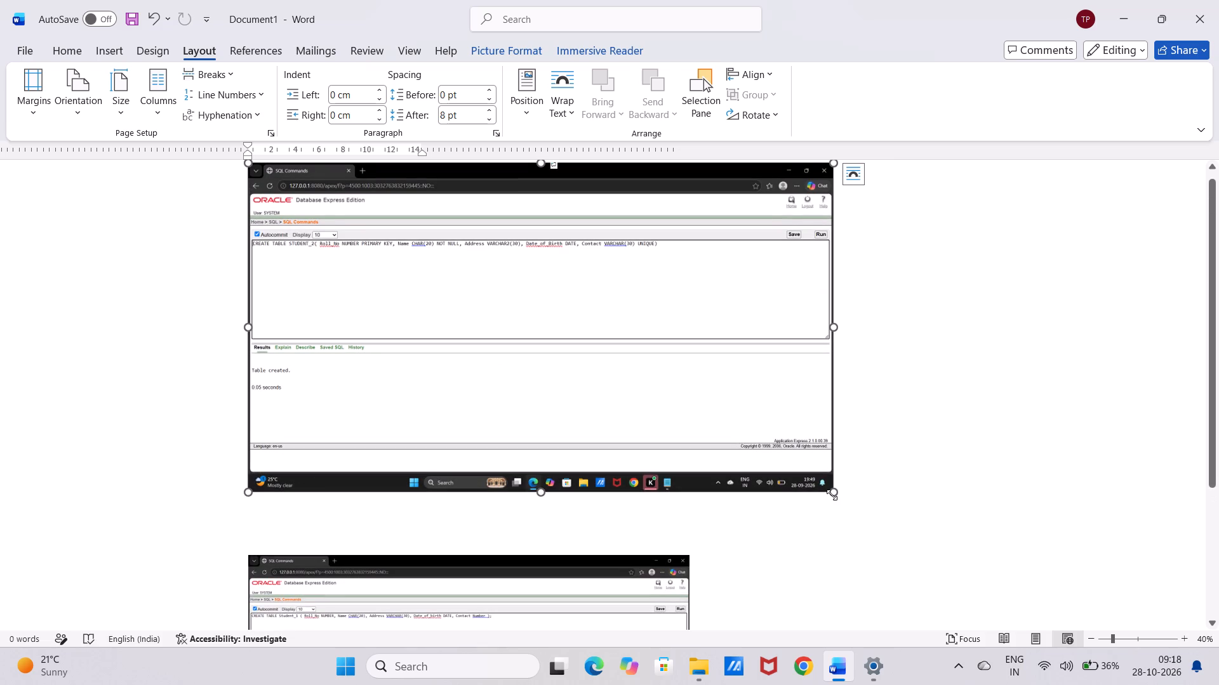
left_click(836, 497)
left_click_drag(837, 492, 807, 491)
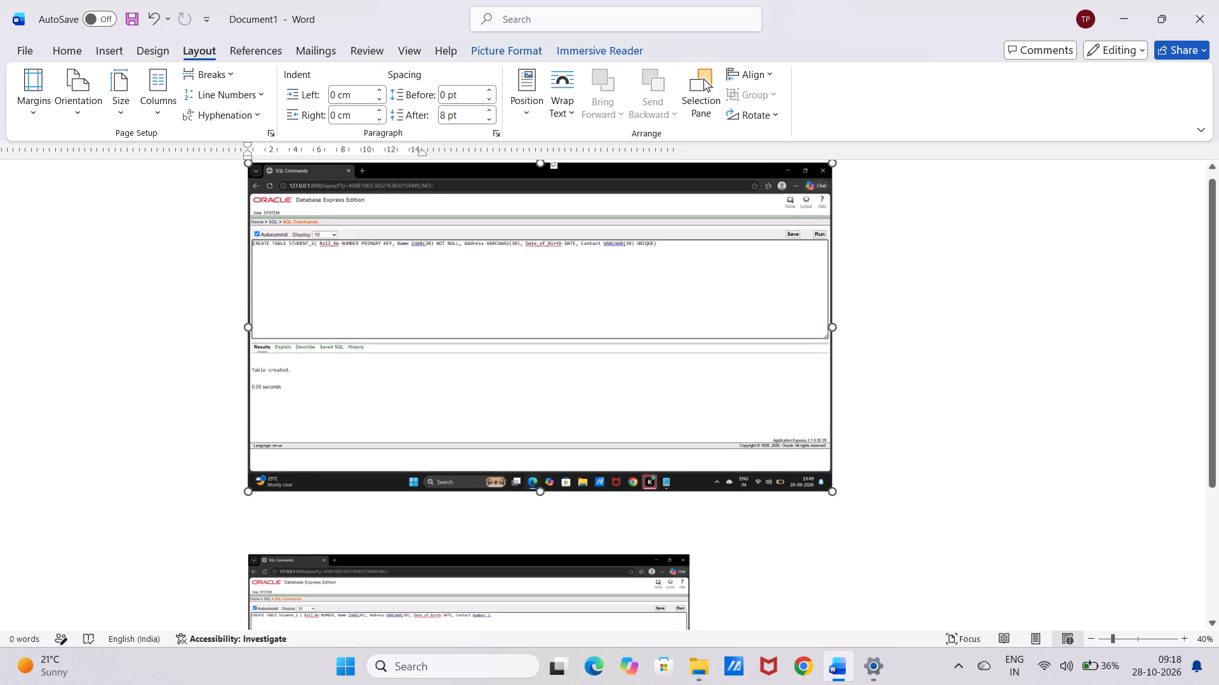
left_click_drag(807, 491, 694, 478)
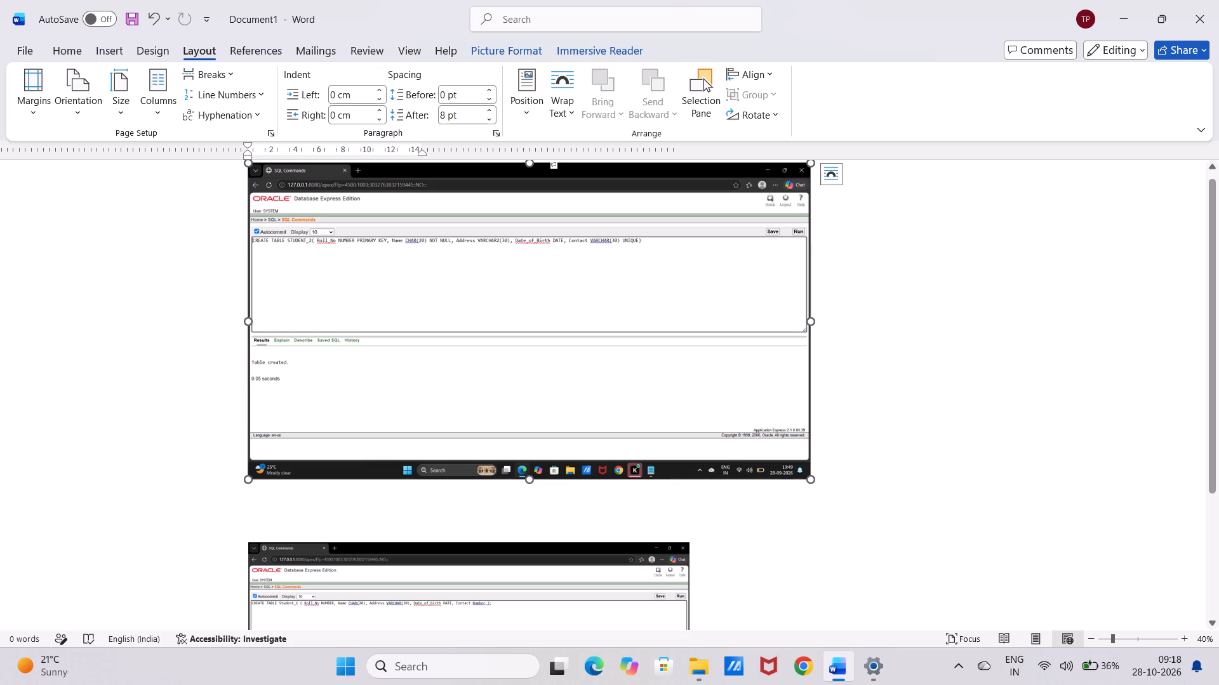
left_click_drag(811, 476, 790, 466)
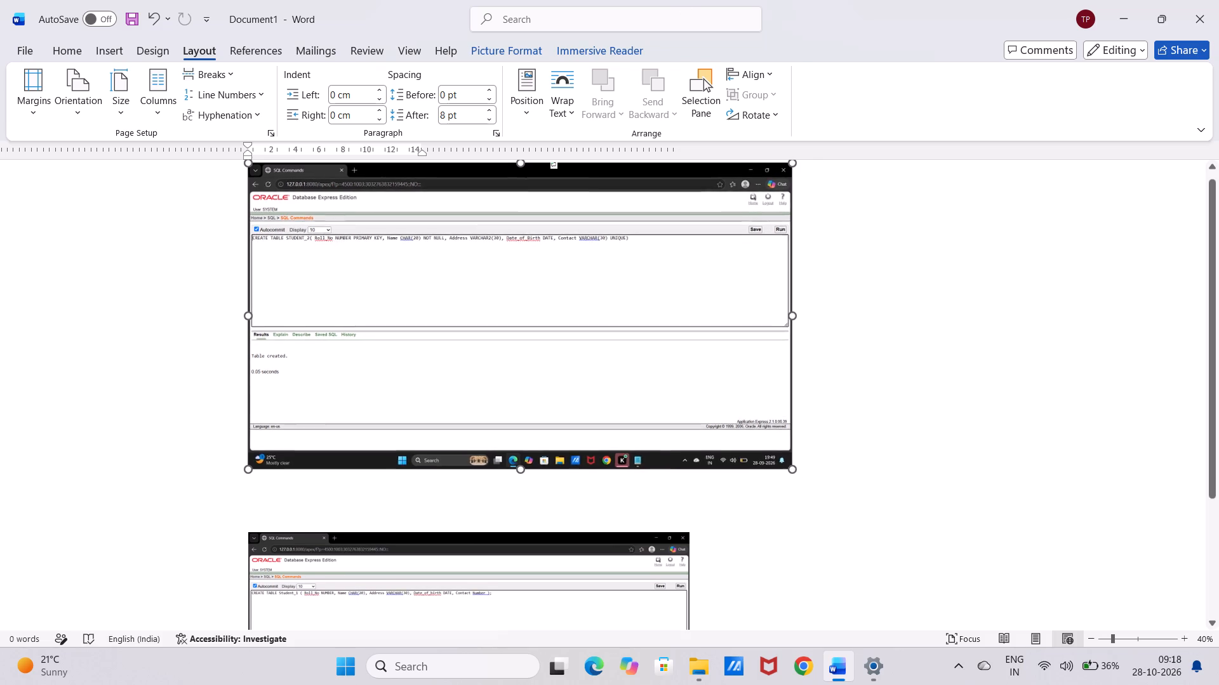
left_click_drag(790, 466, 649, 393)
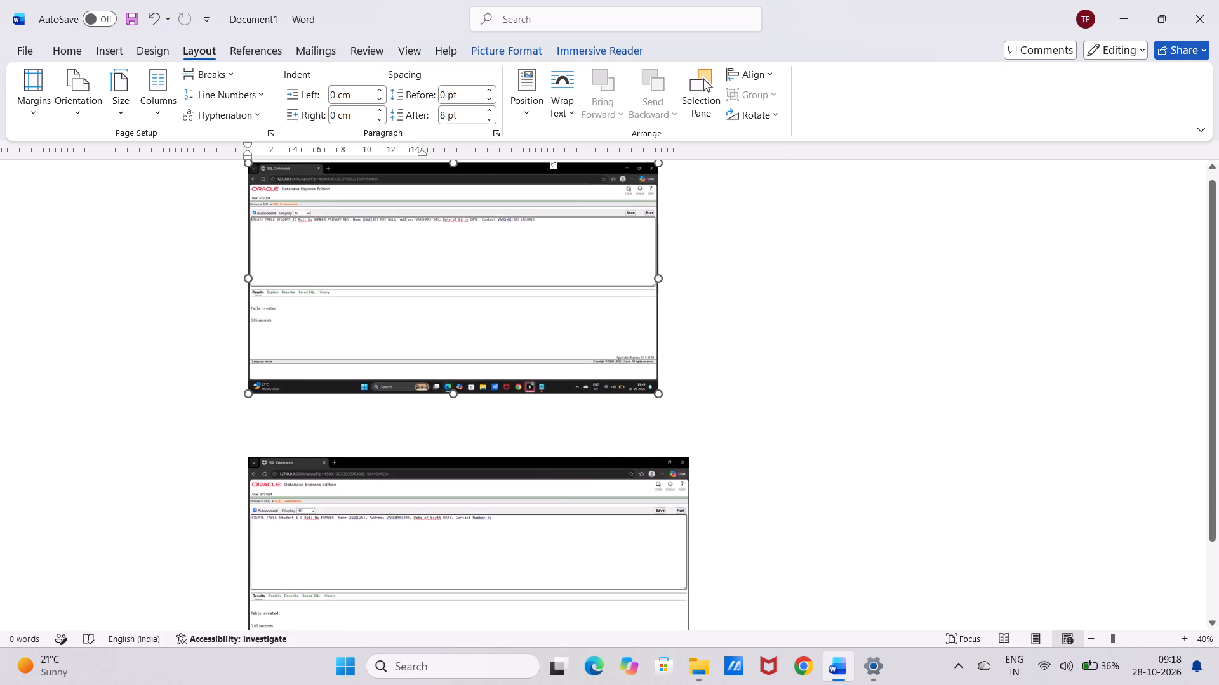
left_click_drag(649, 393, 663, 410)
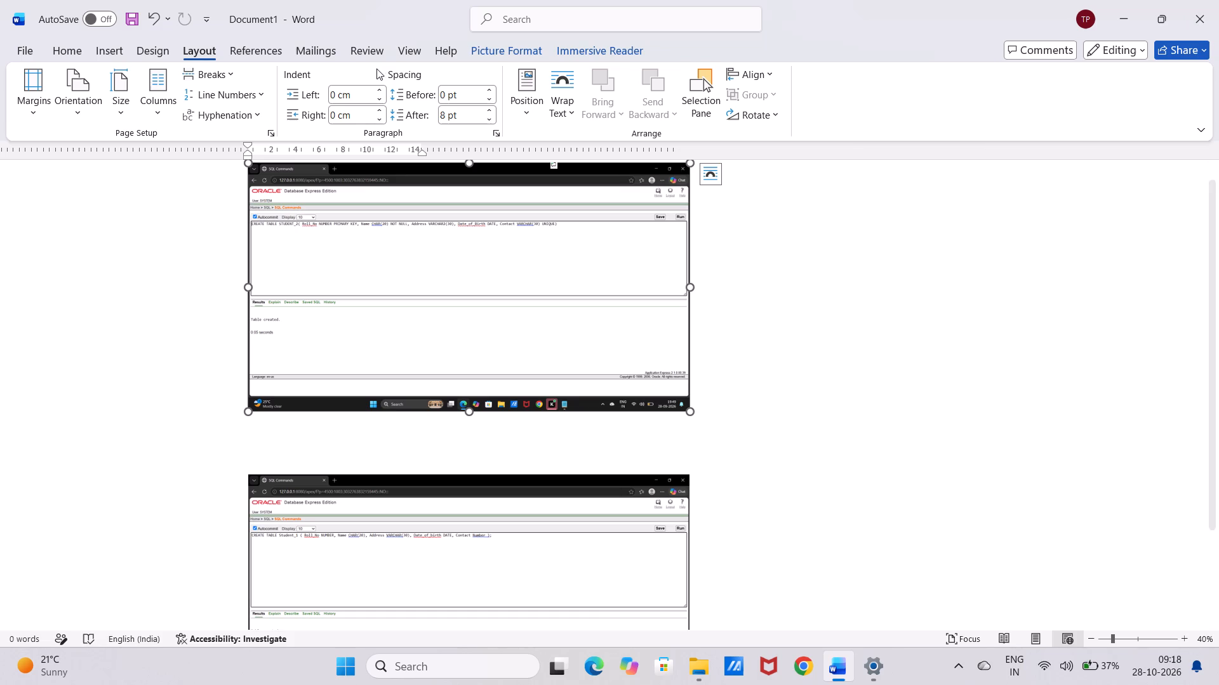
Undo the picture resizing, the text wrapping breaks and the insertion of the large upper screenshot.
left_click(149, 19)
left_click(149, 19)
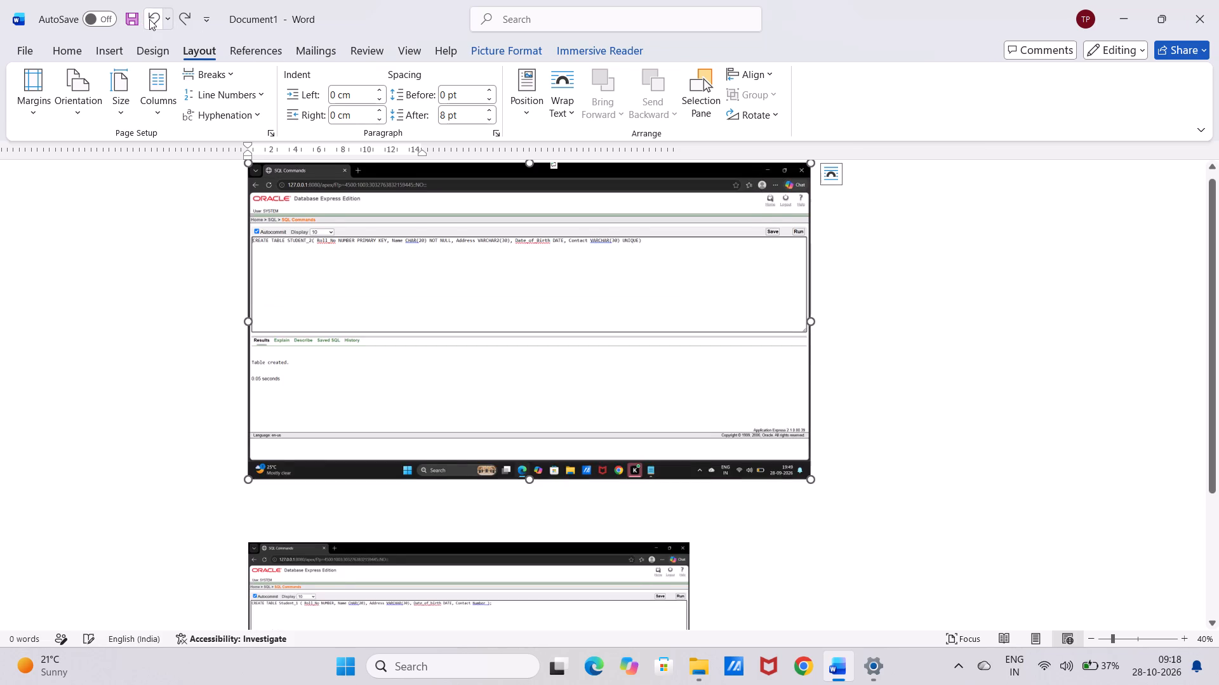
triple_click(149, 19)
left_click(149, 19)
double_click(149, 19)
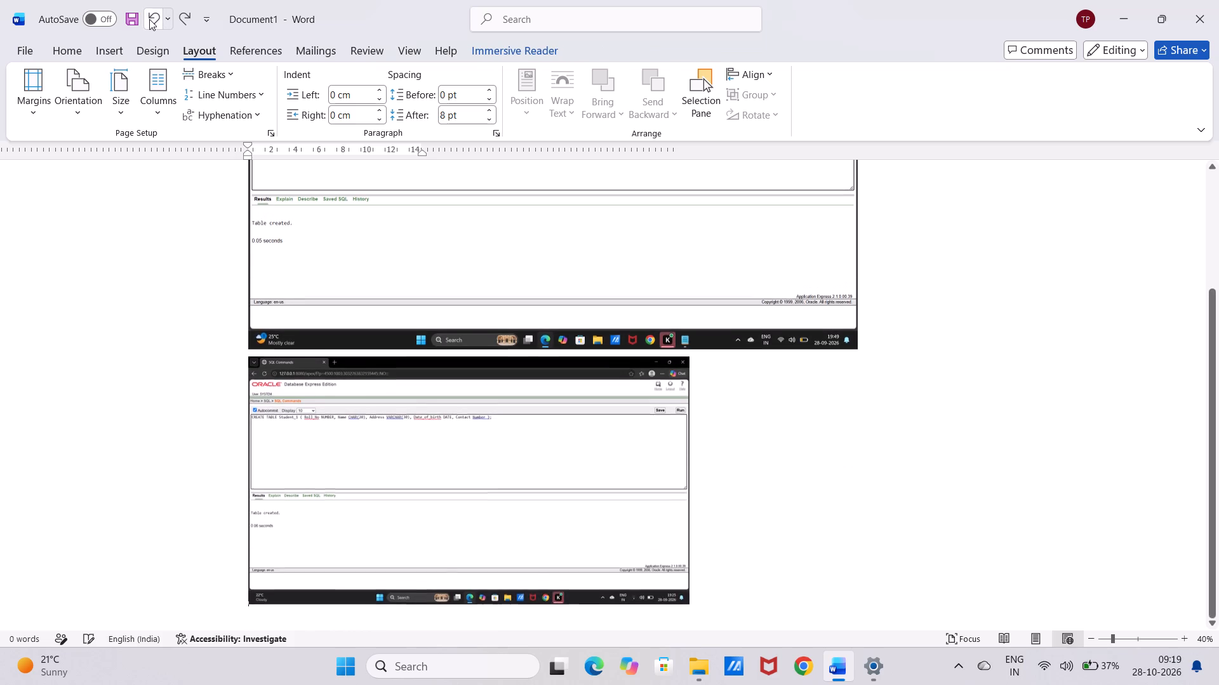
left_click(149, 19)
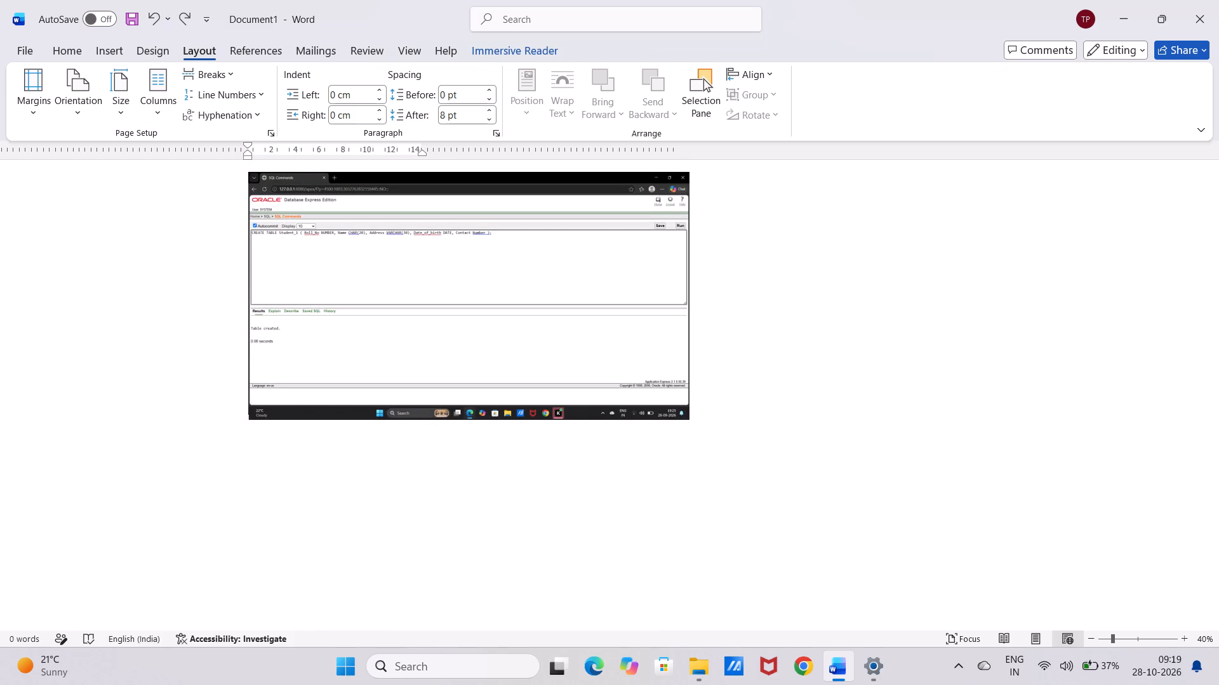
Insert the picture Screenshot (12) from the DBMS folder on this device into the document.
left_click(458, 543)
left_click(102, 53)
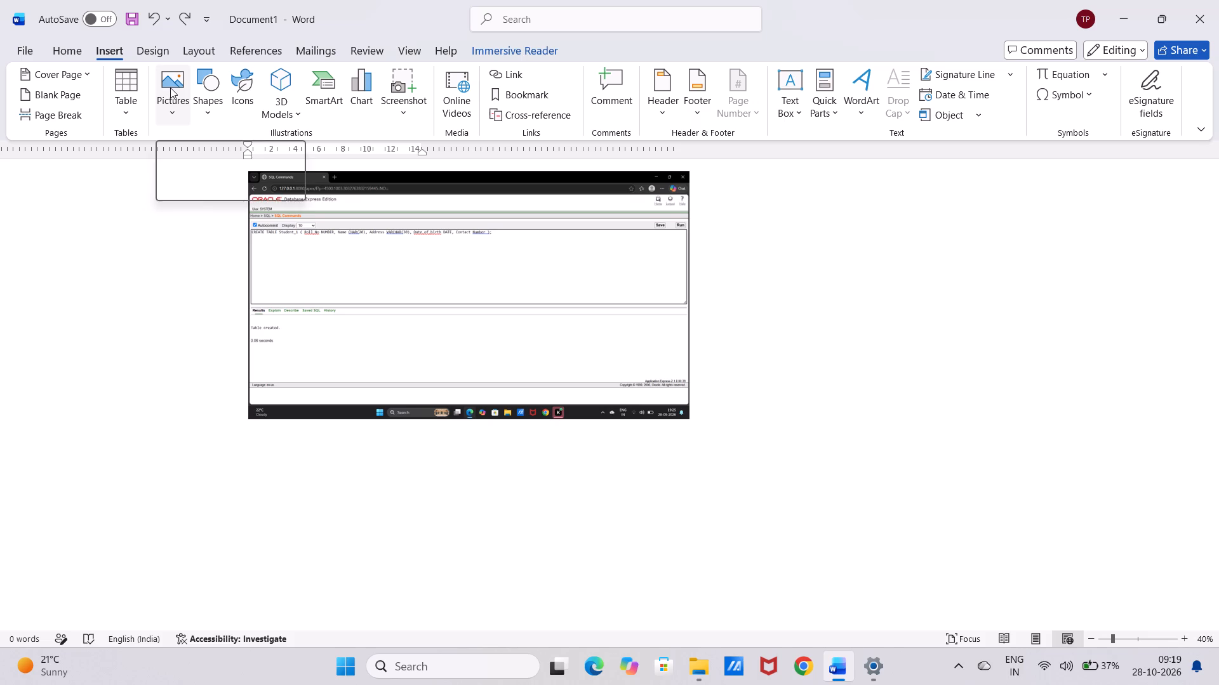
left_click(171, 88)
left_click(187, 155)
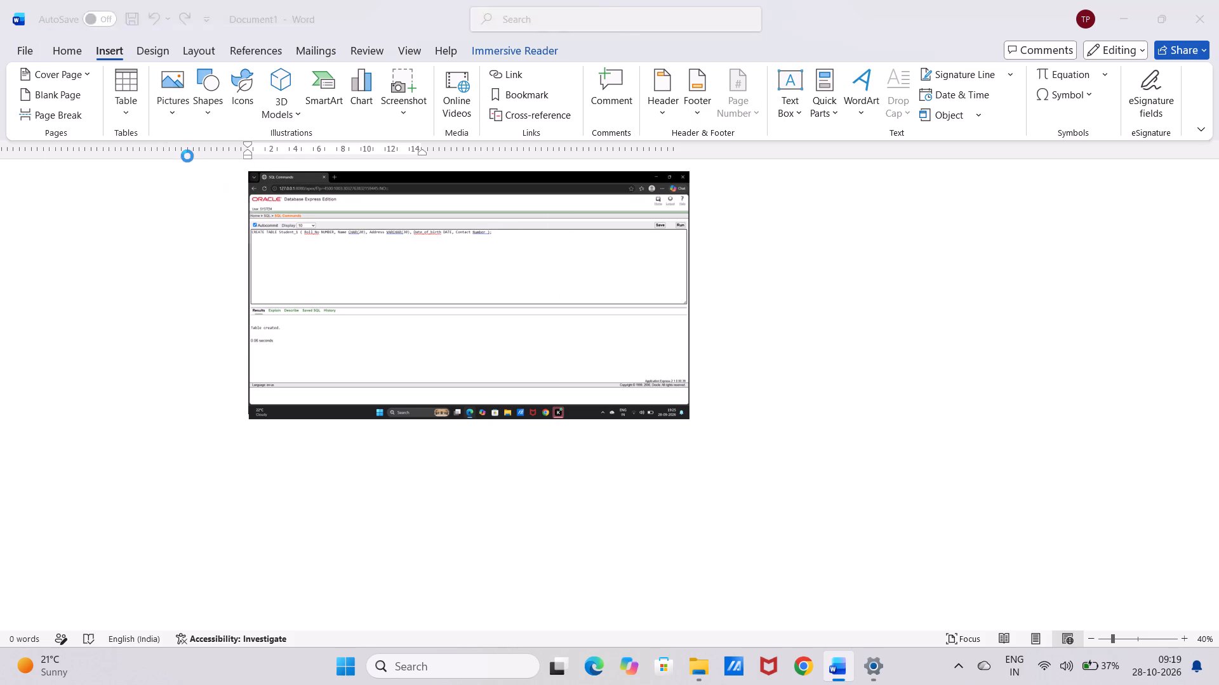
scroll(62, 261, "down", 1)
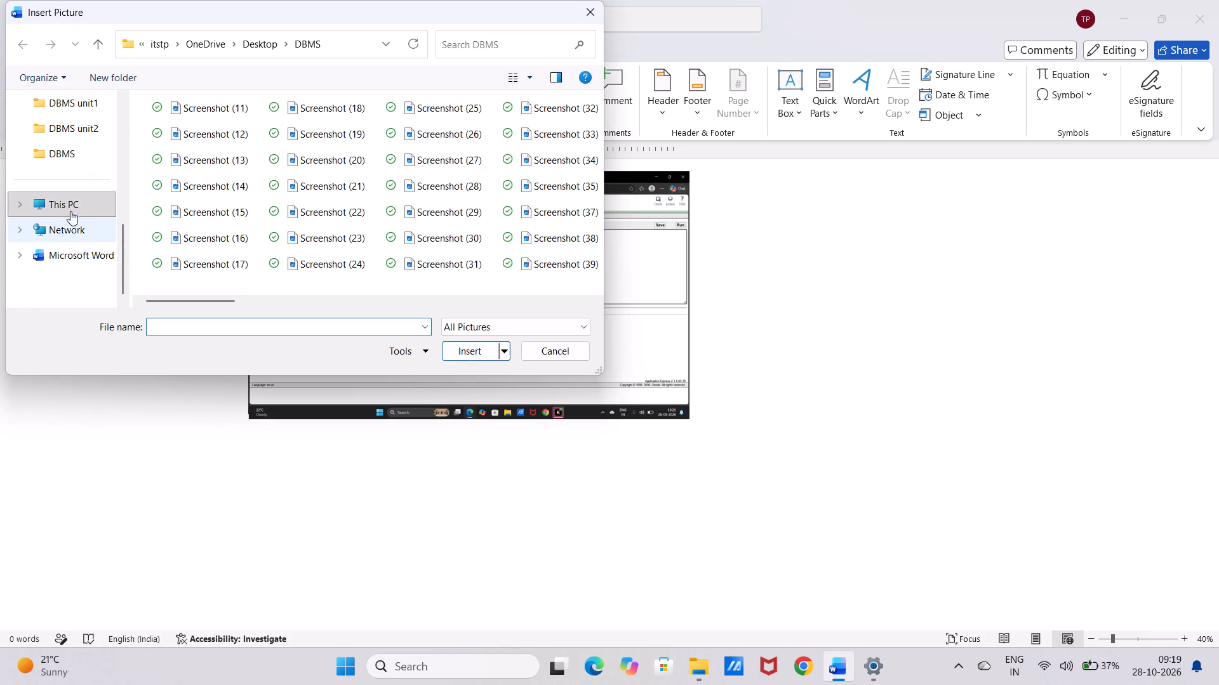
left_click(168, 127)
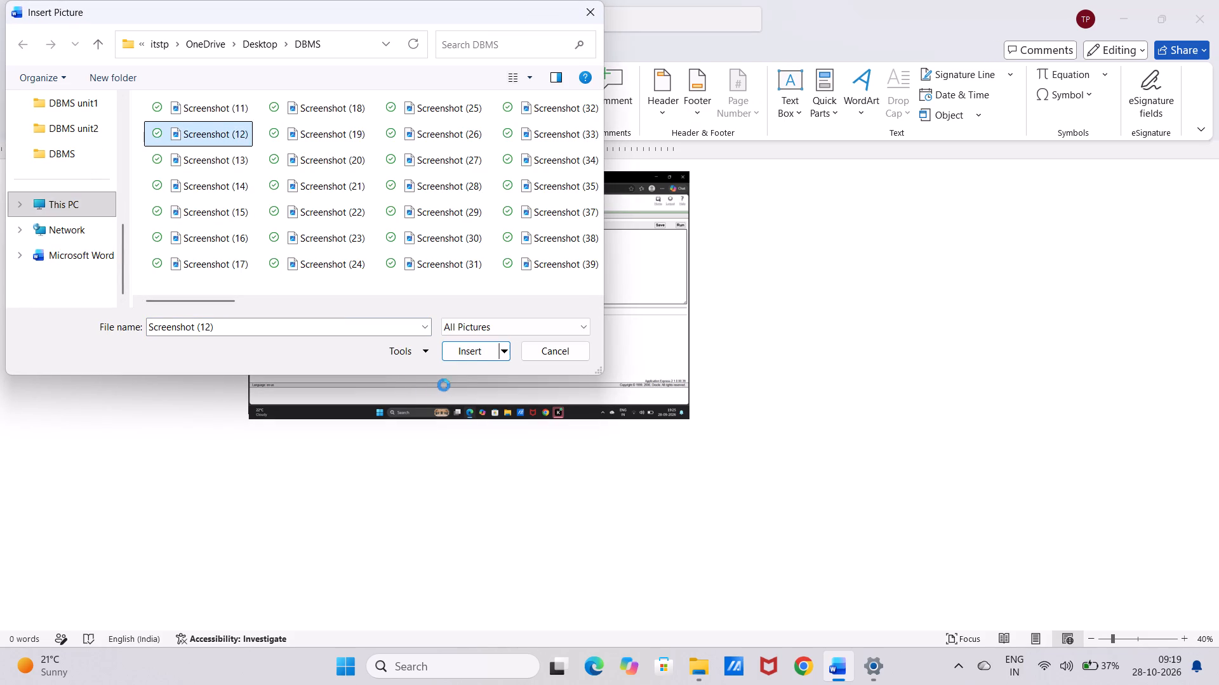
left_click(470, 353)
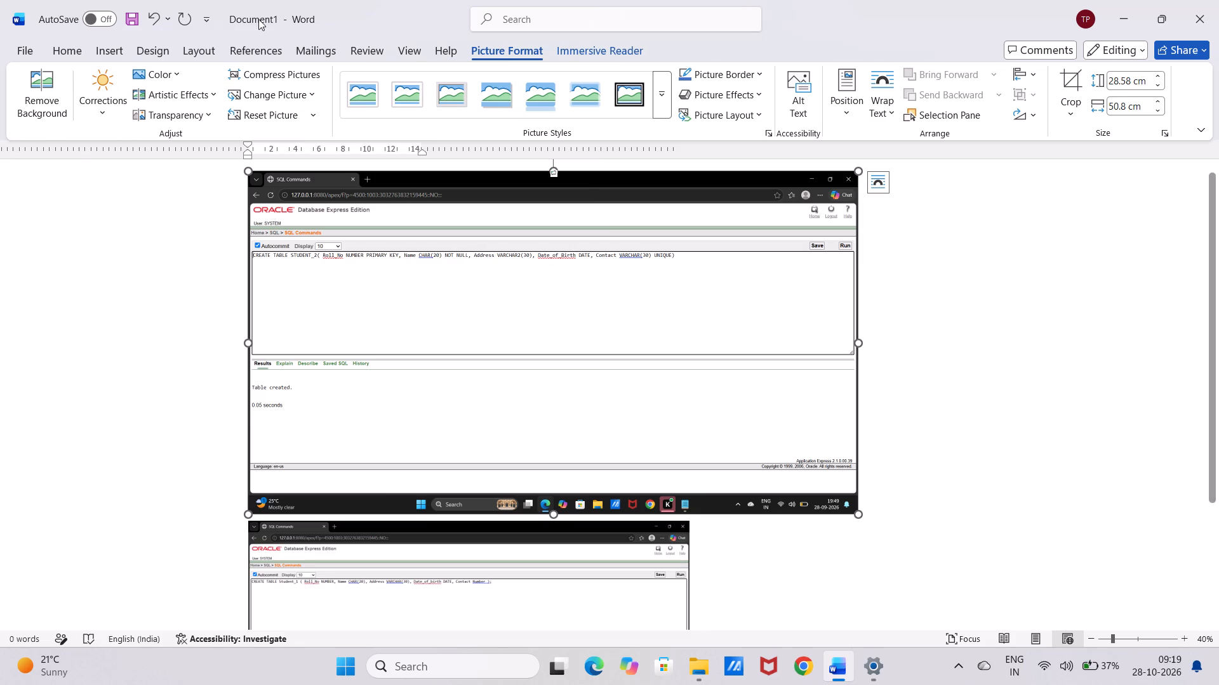
Undo the picture insertion and the remaining earlier edits until the document is empty.
left_click(159, 15)
left_click(159, 15)
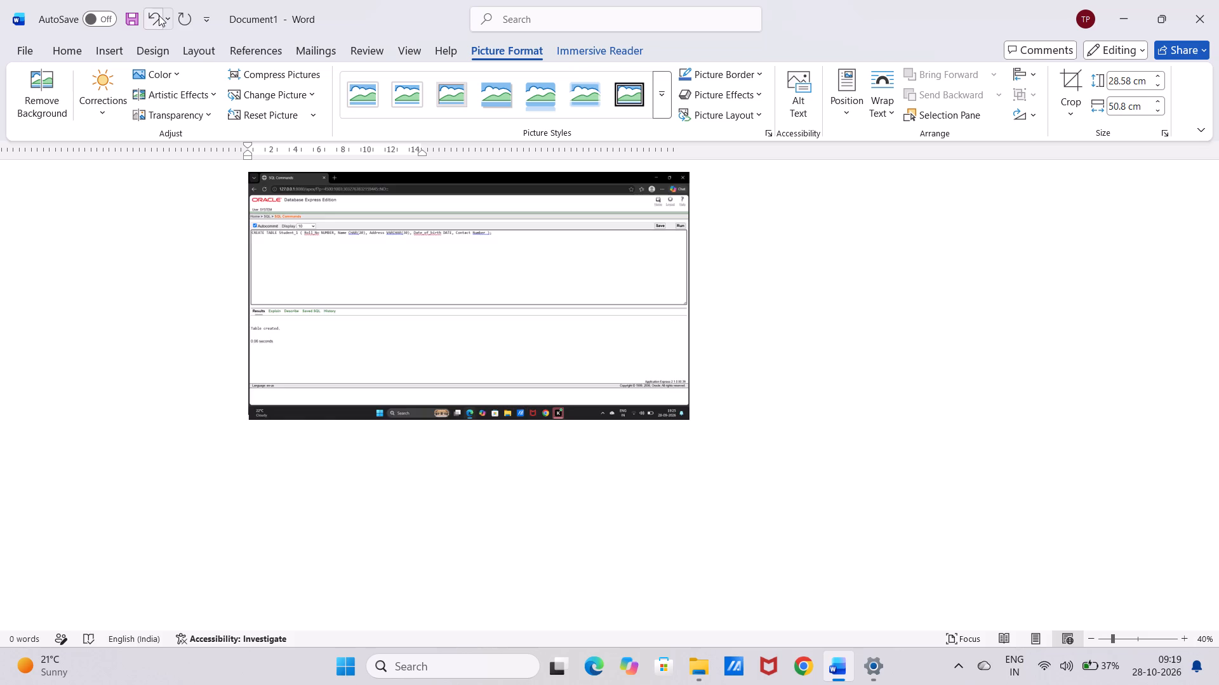
double_click(159, 15)
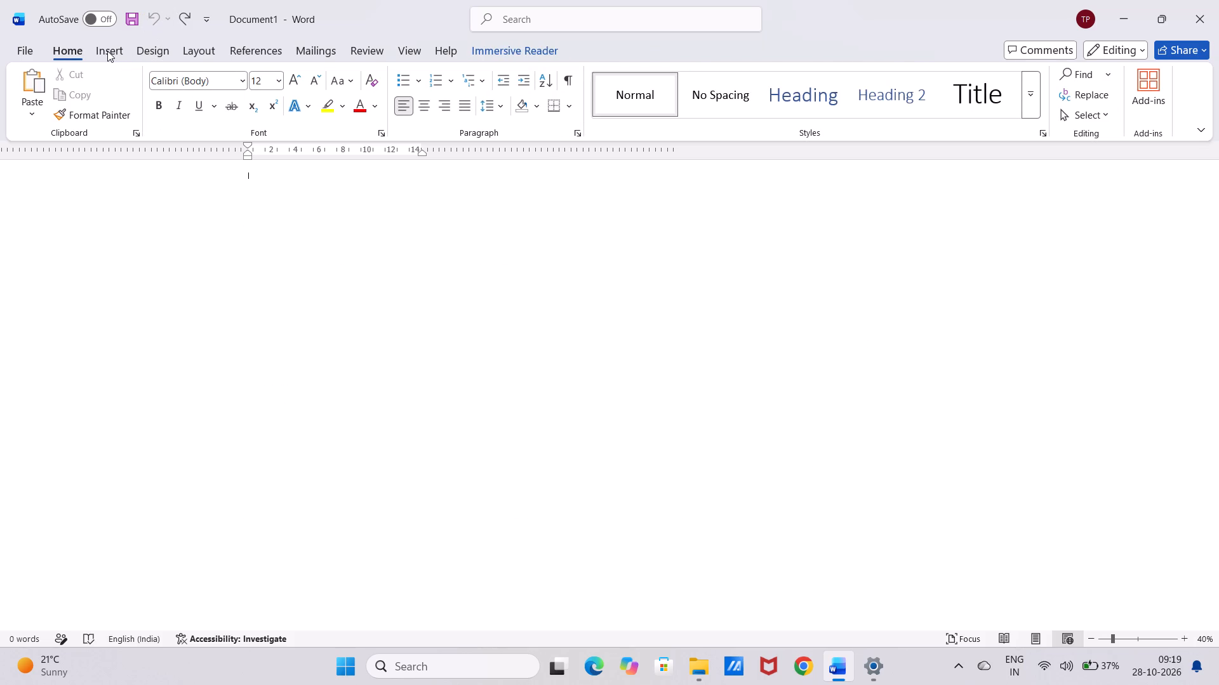
Copy Screenshot (12) from the DBMS folder in File Explorer and paste it into the empty Word document.
left_click(107, 51)
left_click(168, 84)
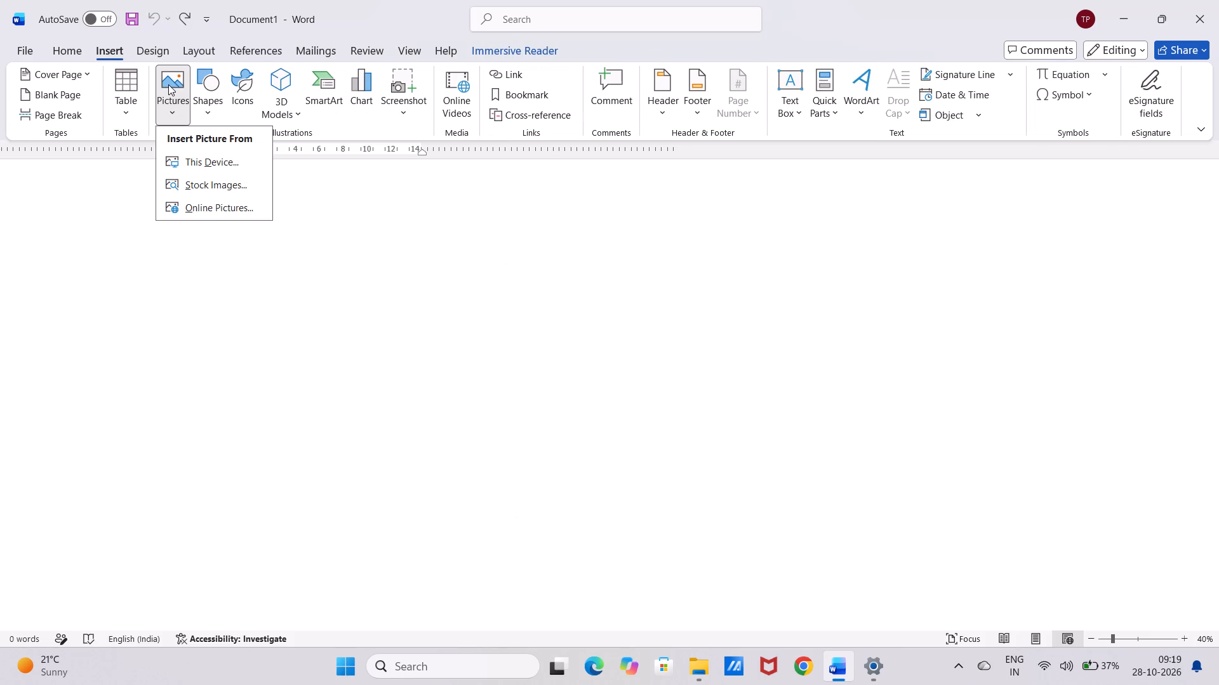
left_click(1117, 22)
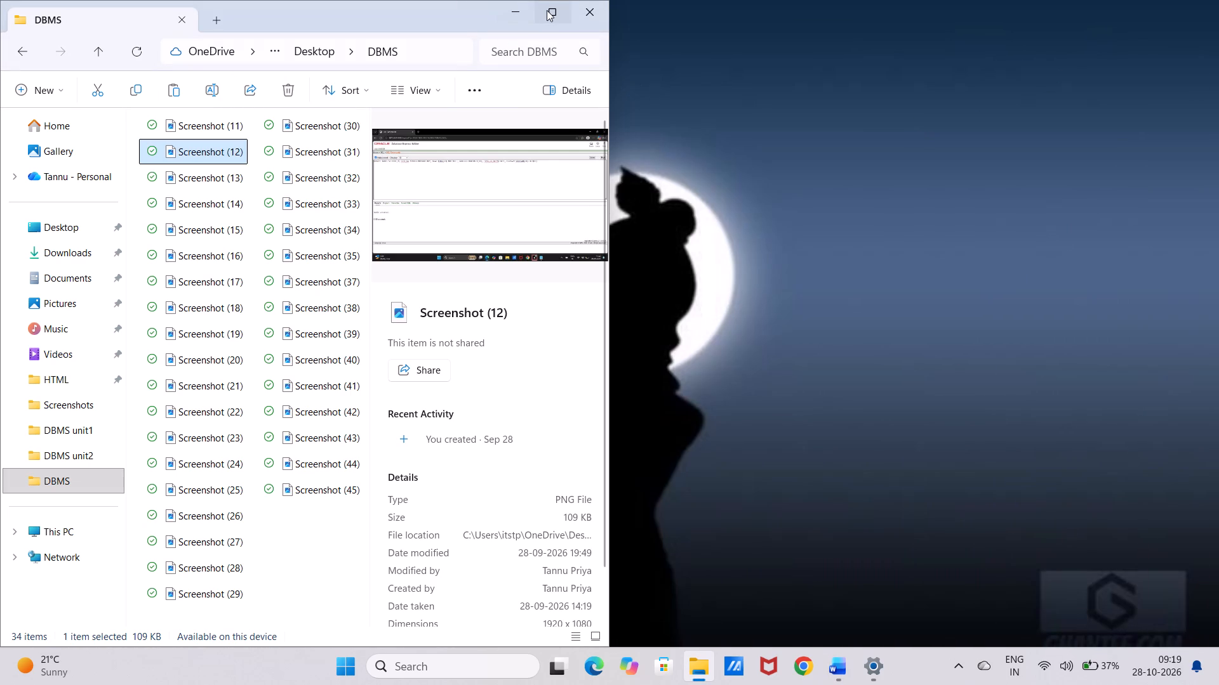
left_click(523, 41)
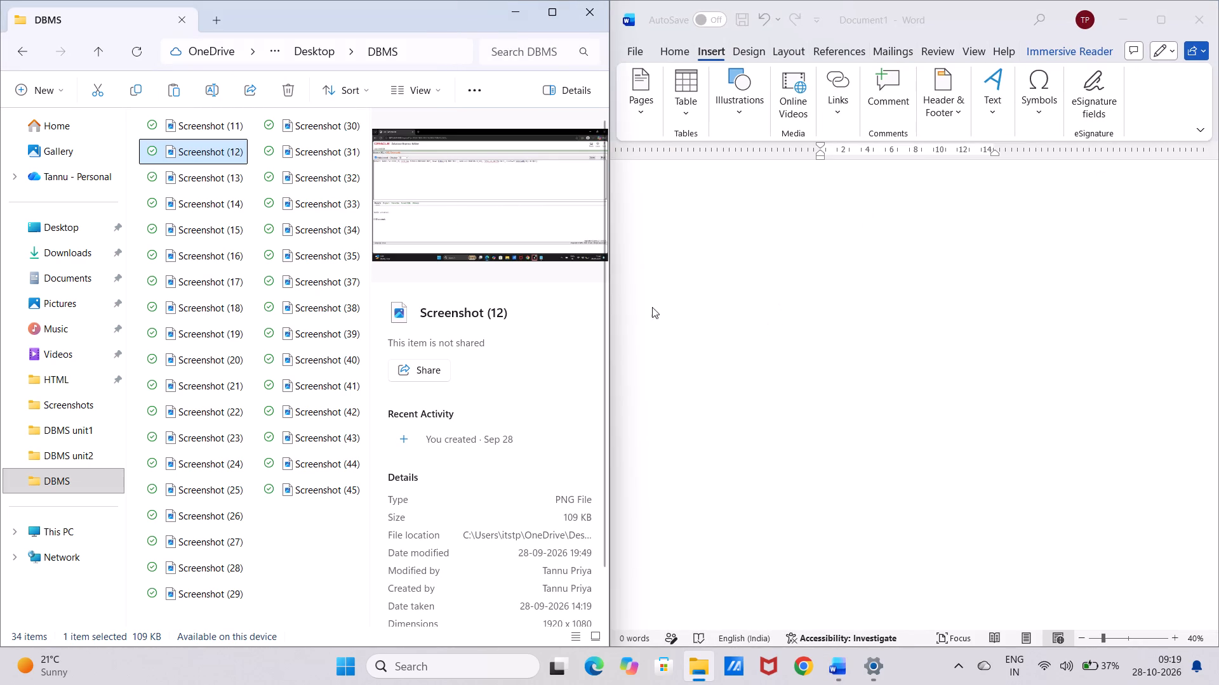
key("ctrl+c")
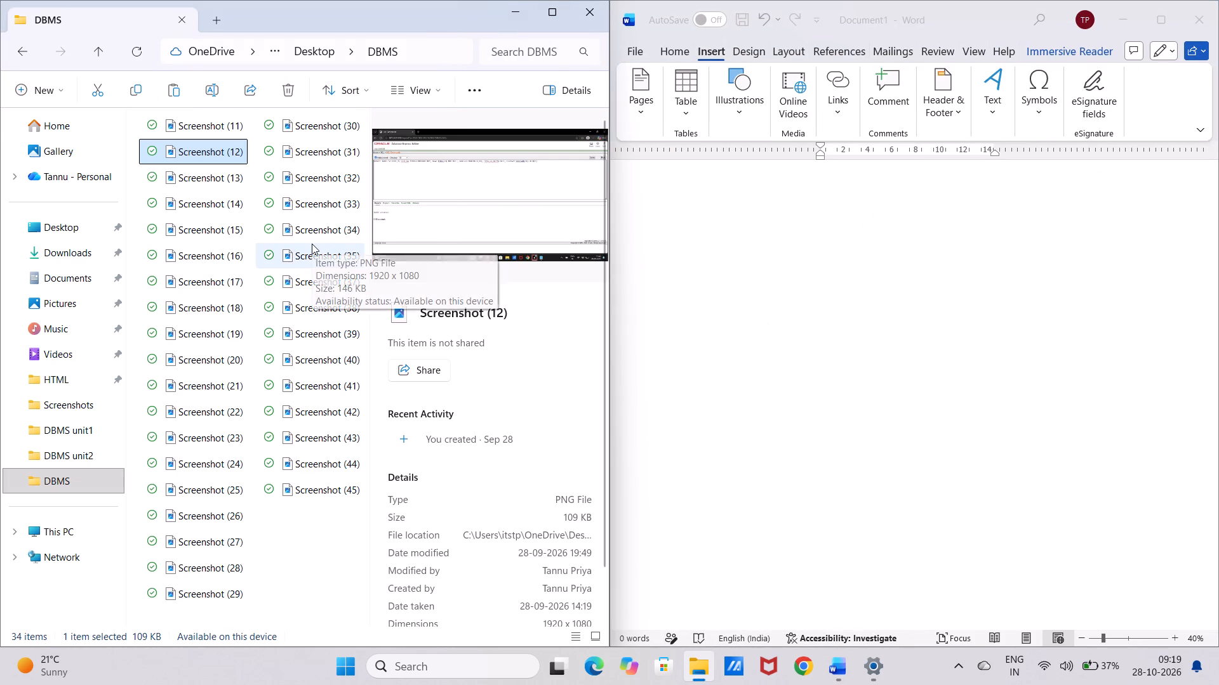
left_click(855, 381)
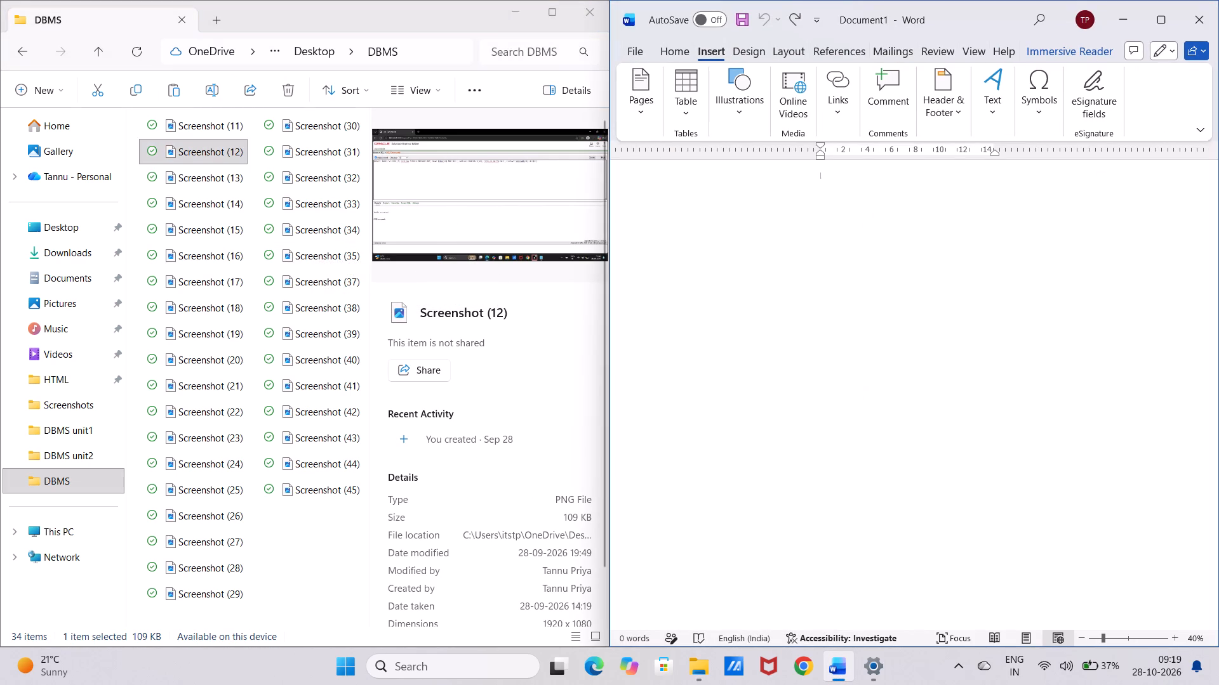
key("ctrl+v")
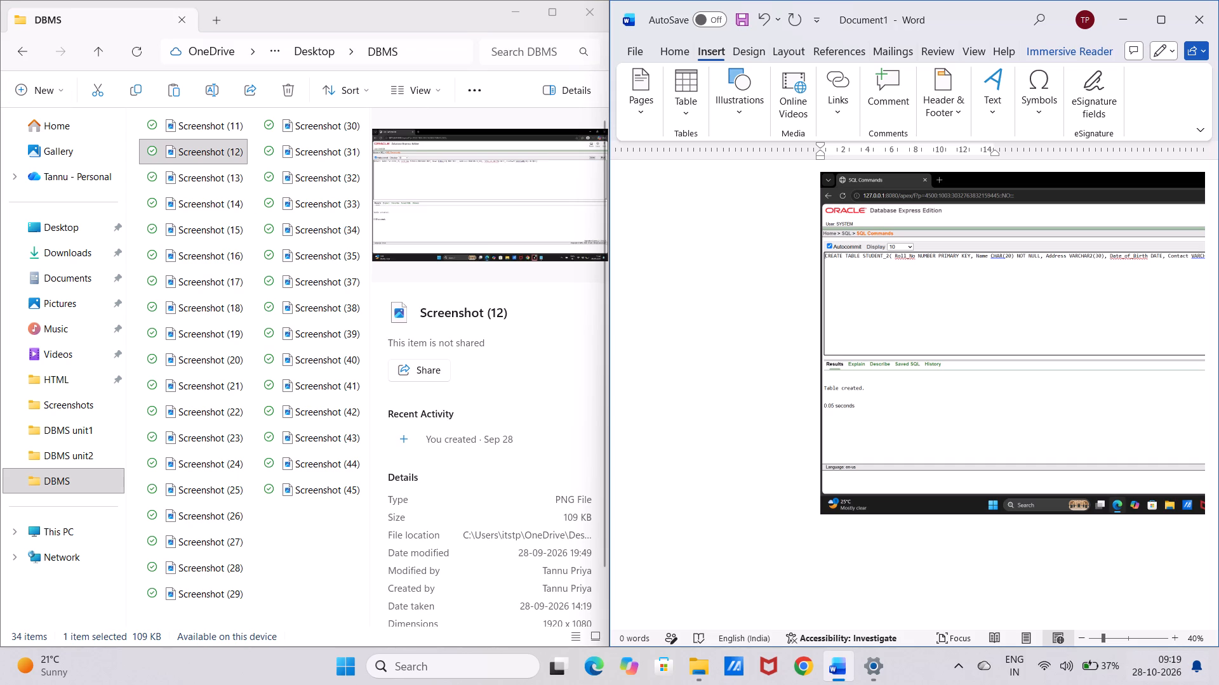
Widen the Word window against File Explorer until the full width of the pasted screenshot fits.
left_click_drag(823, 512, 899, 445)
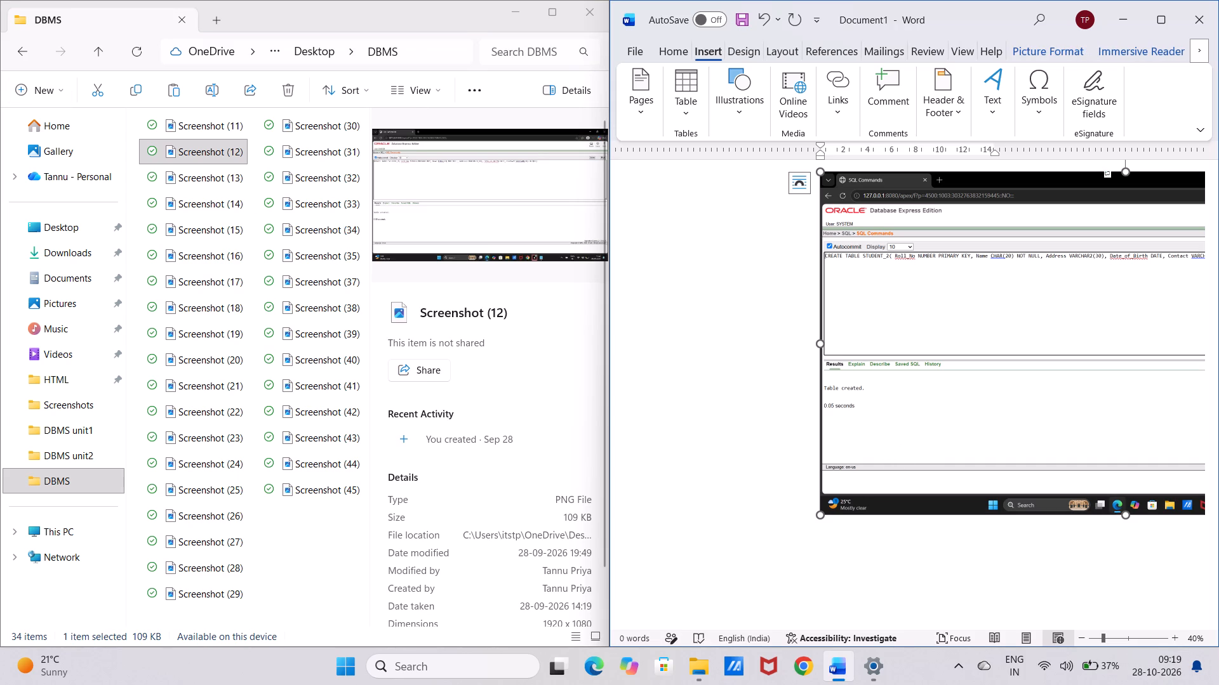
left_click_drag(608, 348, 561, 349)
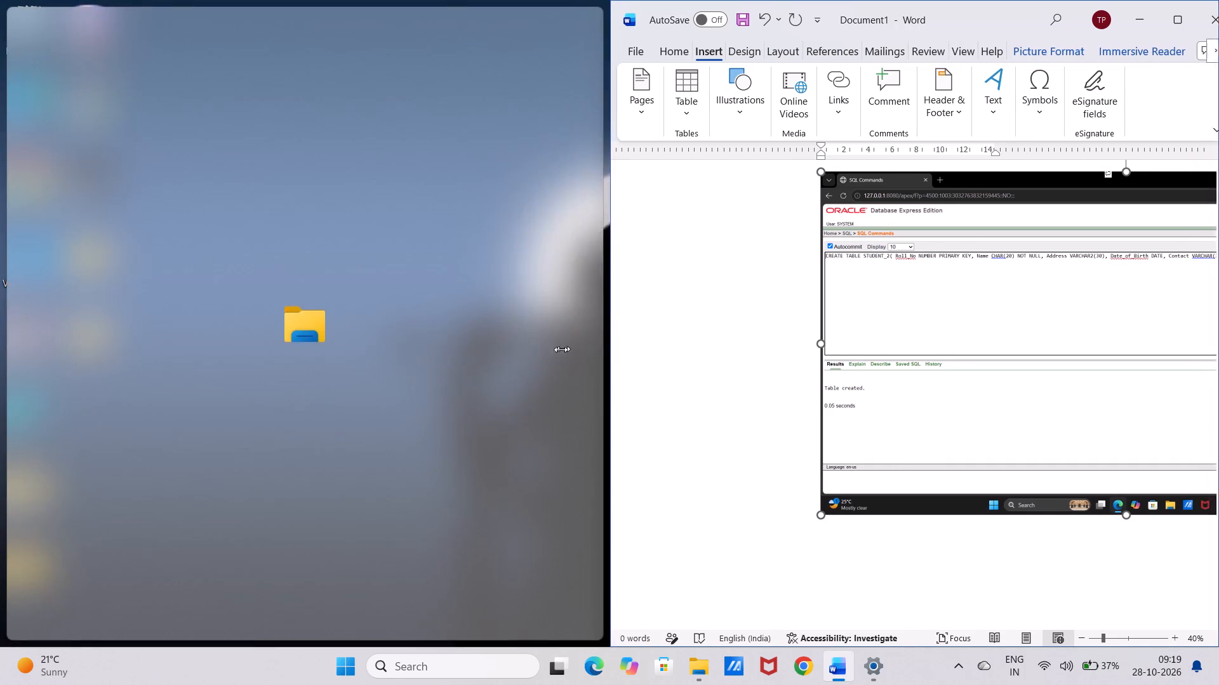
left_click_drag(561, 349, 301, 345)
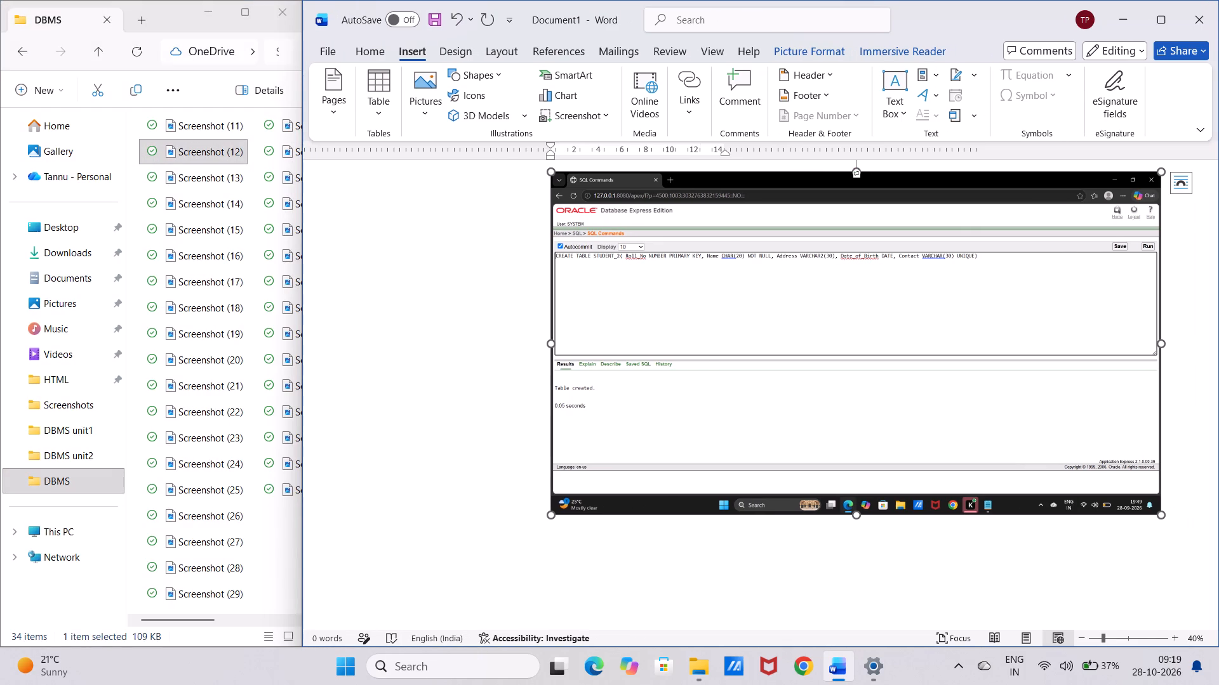
Resize the Screenshot (12) picture to be somewhat narrower and about a fifth shorter.
left_click(1166, 348)
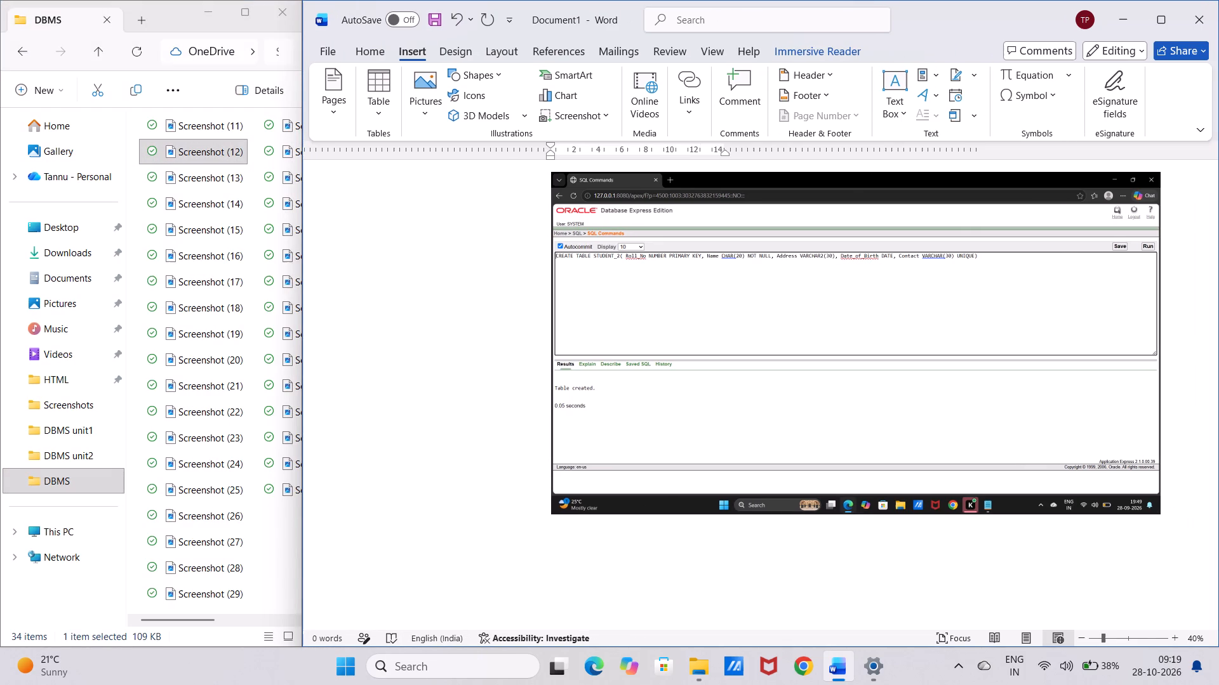
left_click(1142, 356)
left_click_drag(1161, 346, 1124, 346)
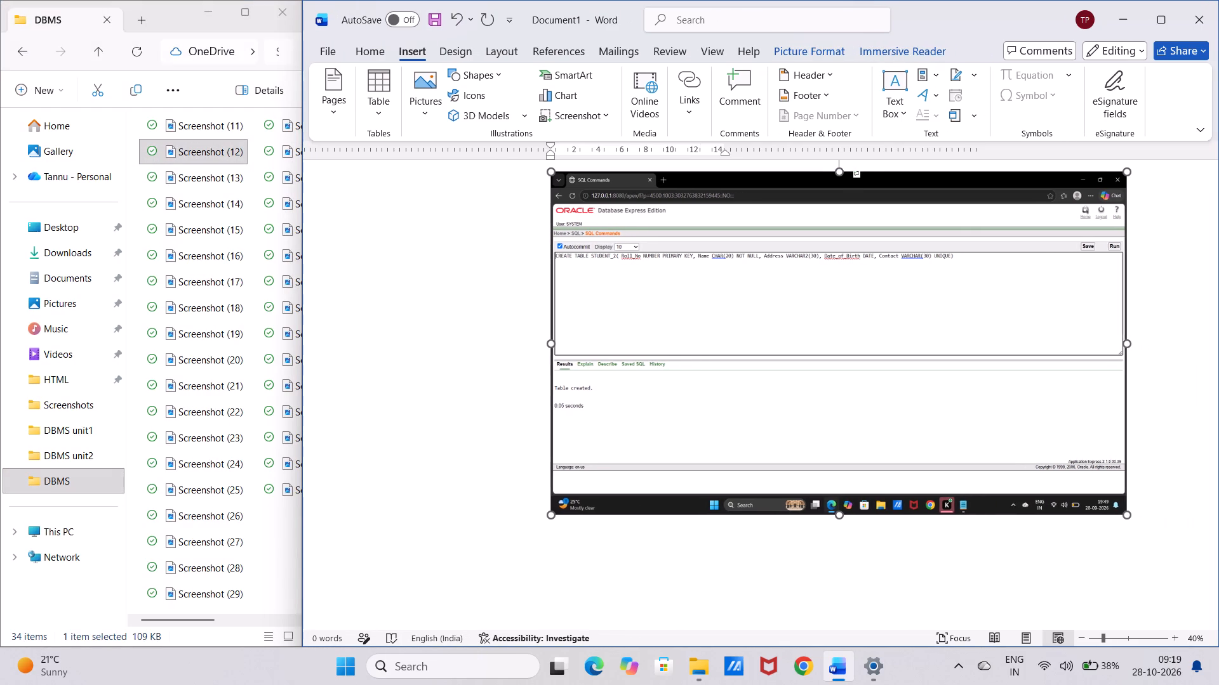
left_click_drag(1124, 346, 1060, 348)
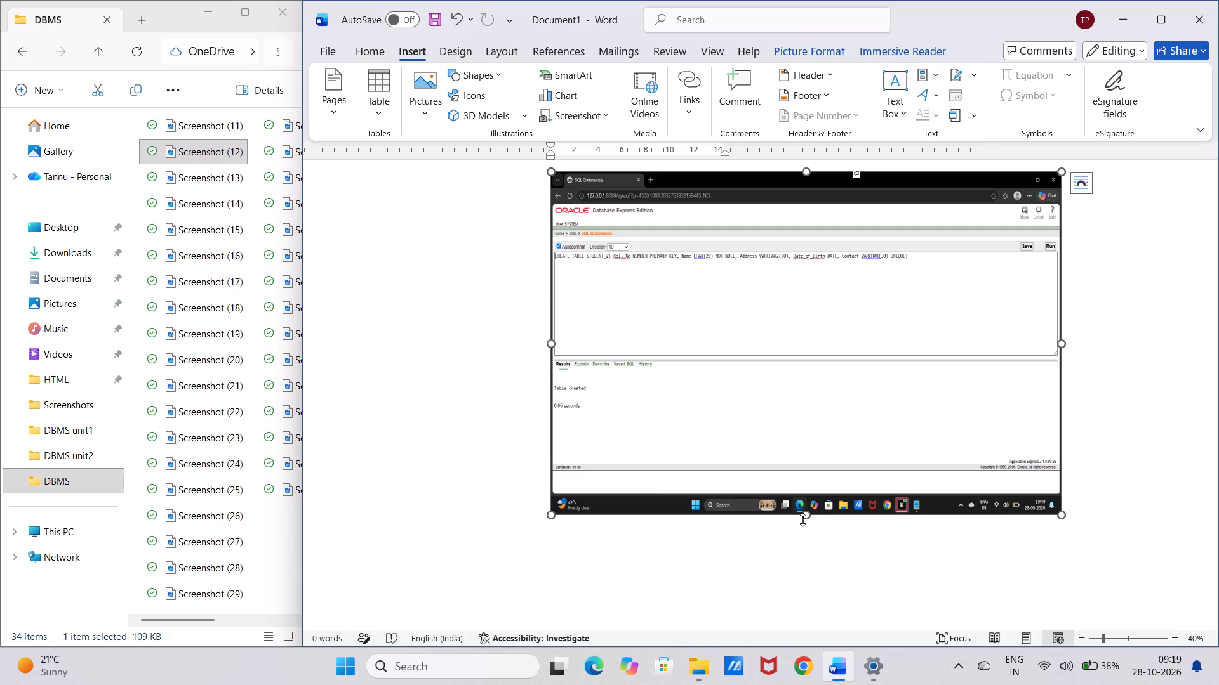
left_click_drag(804, 516, 818, 422)
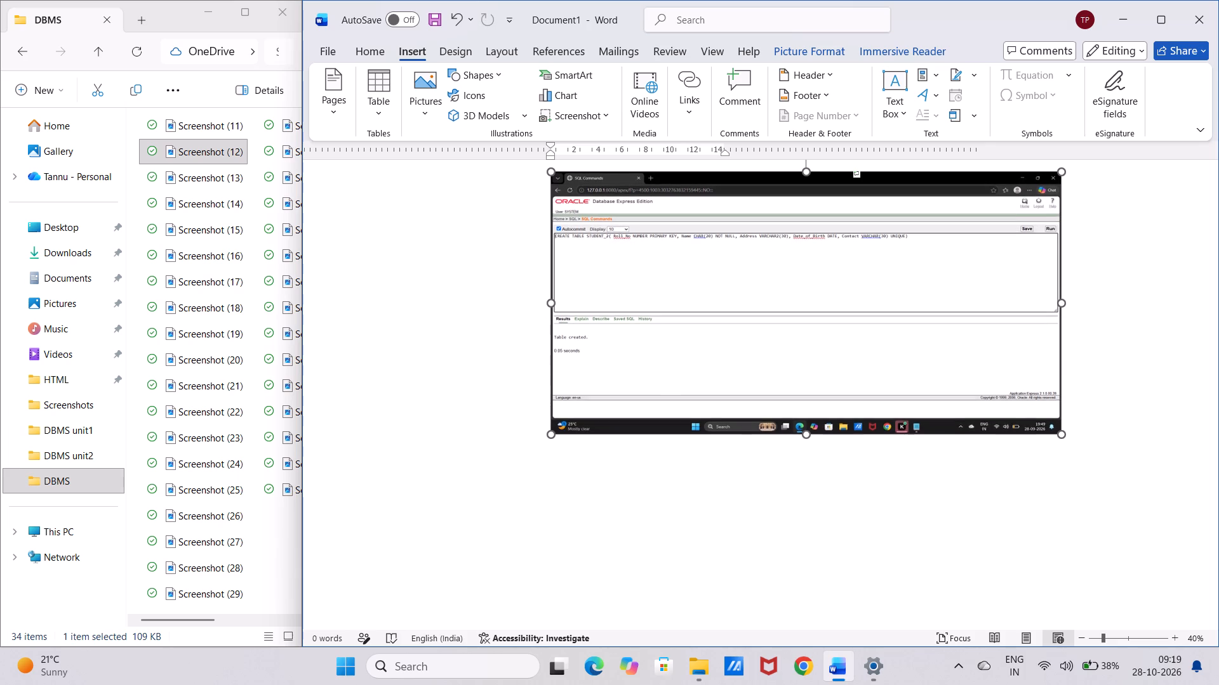
left_click_drag(818, 422, 818, 401)
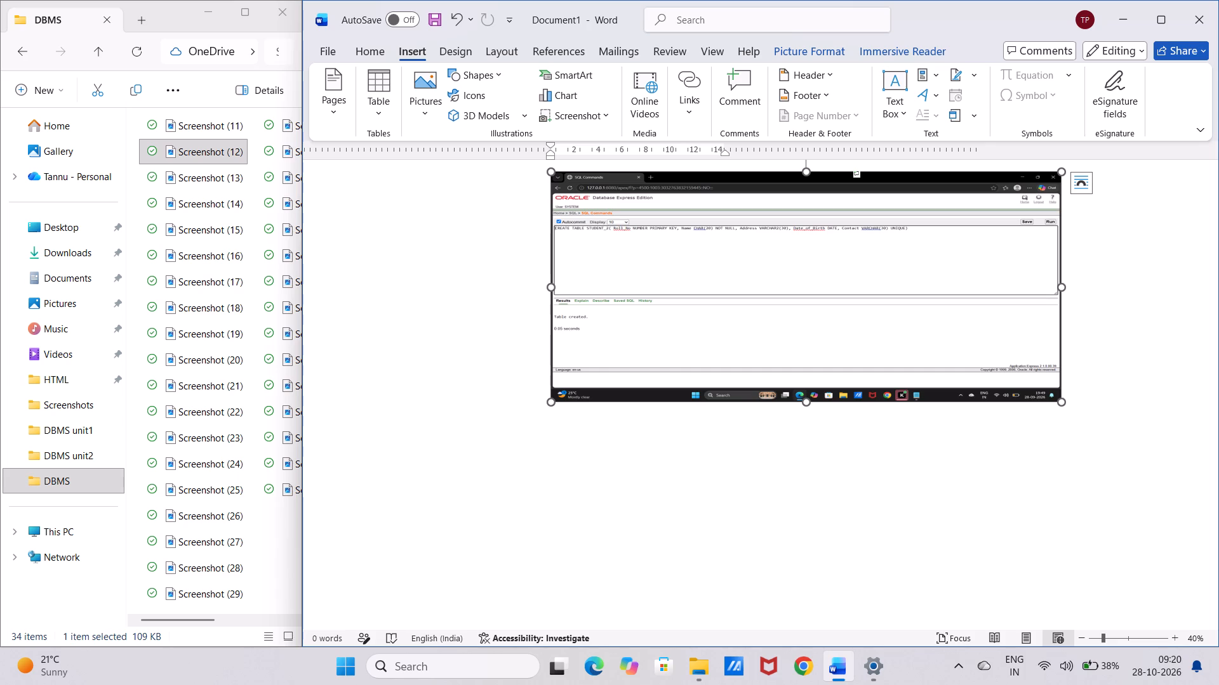
left_click_drag(806, 401, 806, 436)
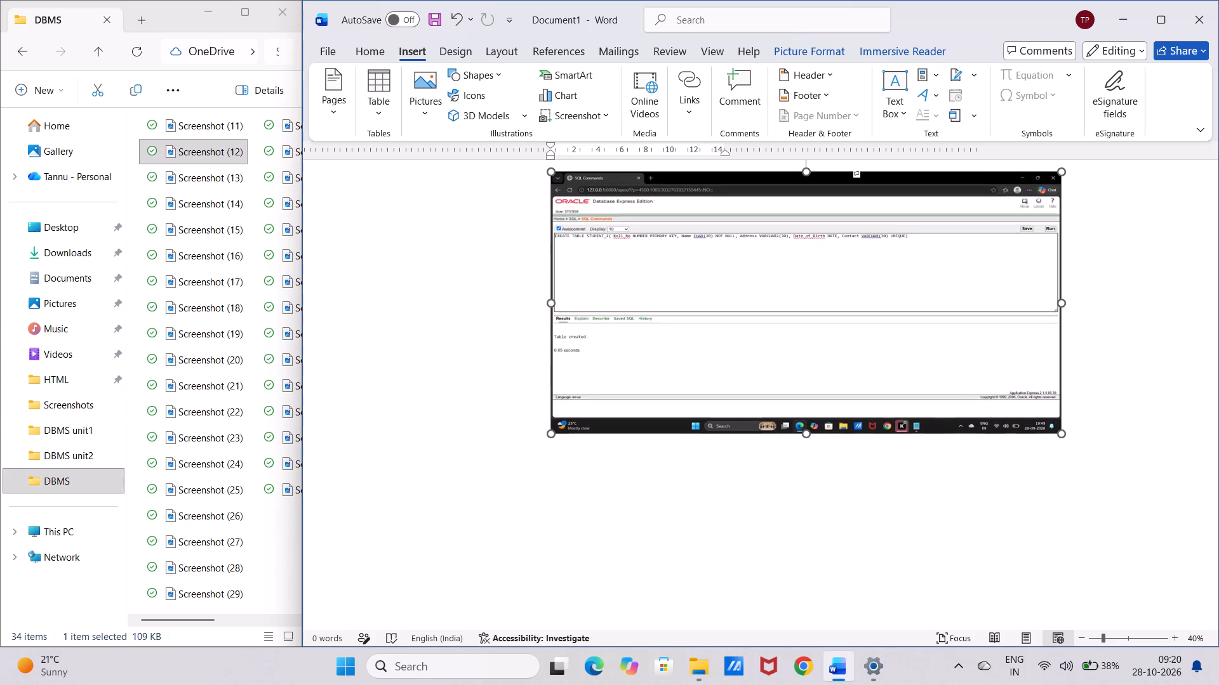
left_click_drag(806, 436, 807, 441)
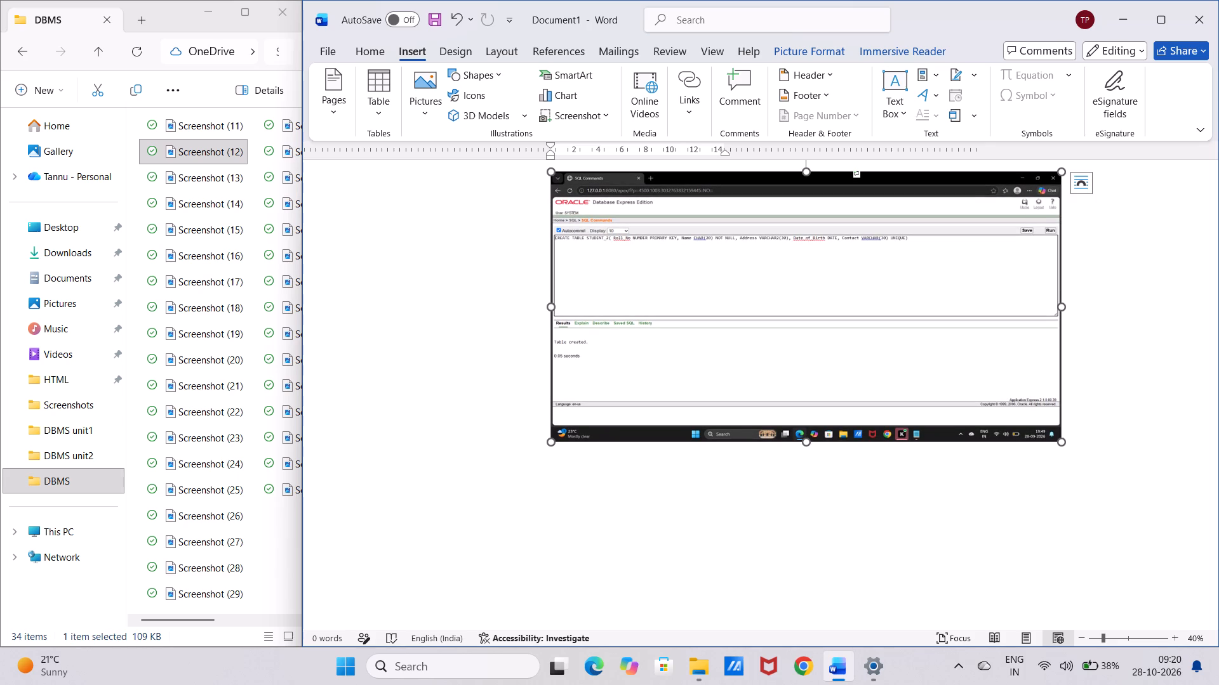
left_click_drag(1066, 310, 1078, 308)
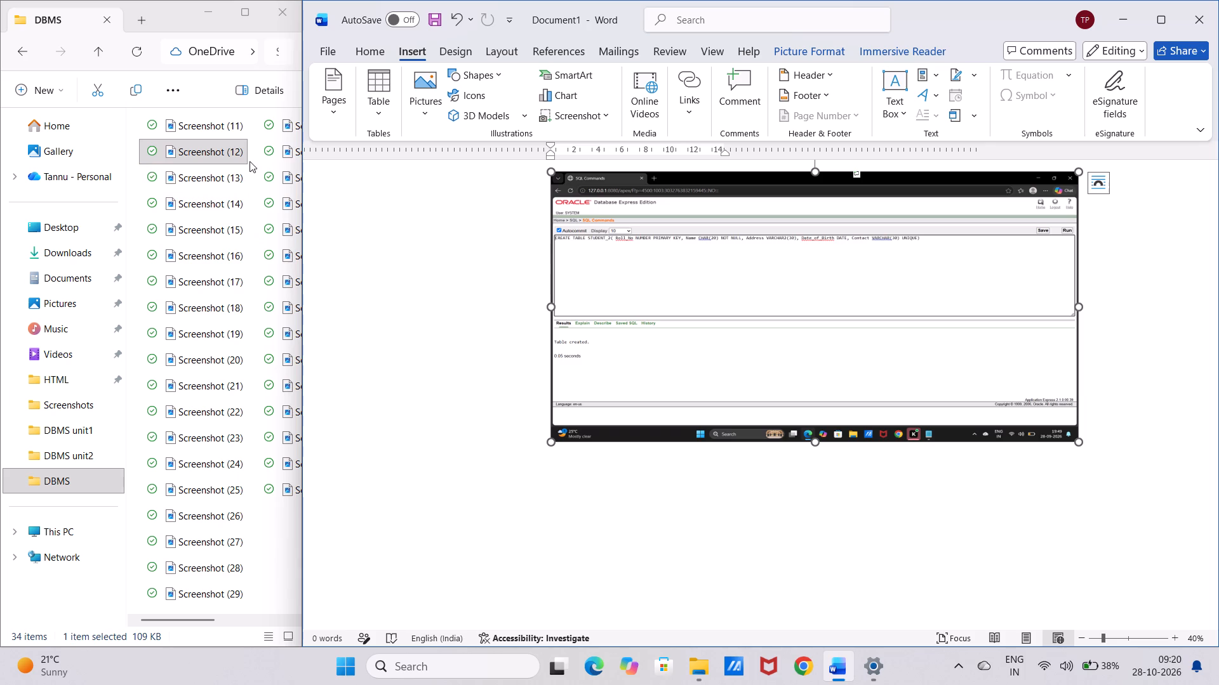
Copy Screenshot (11) from the DBMS folder in File Explorer and paste it into the Word document above the existing picture.
left_click(226, 121)
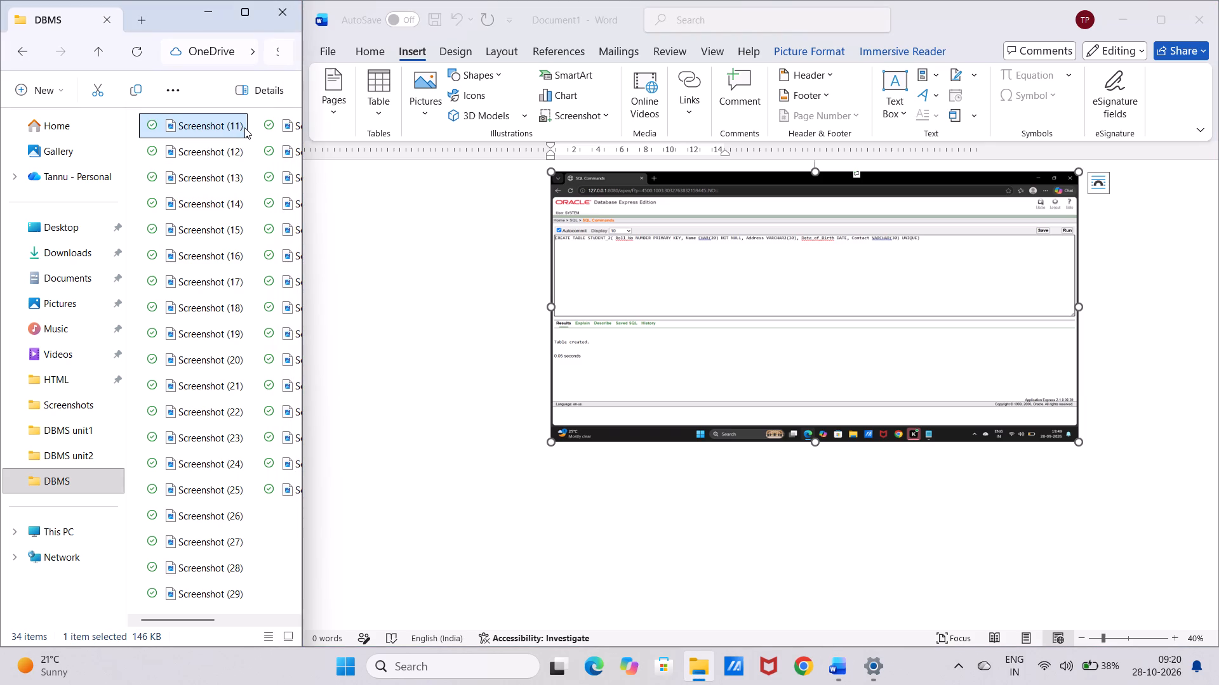
key("ctrl+c")
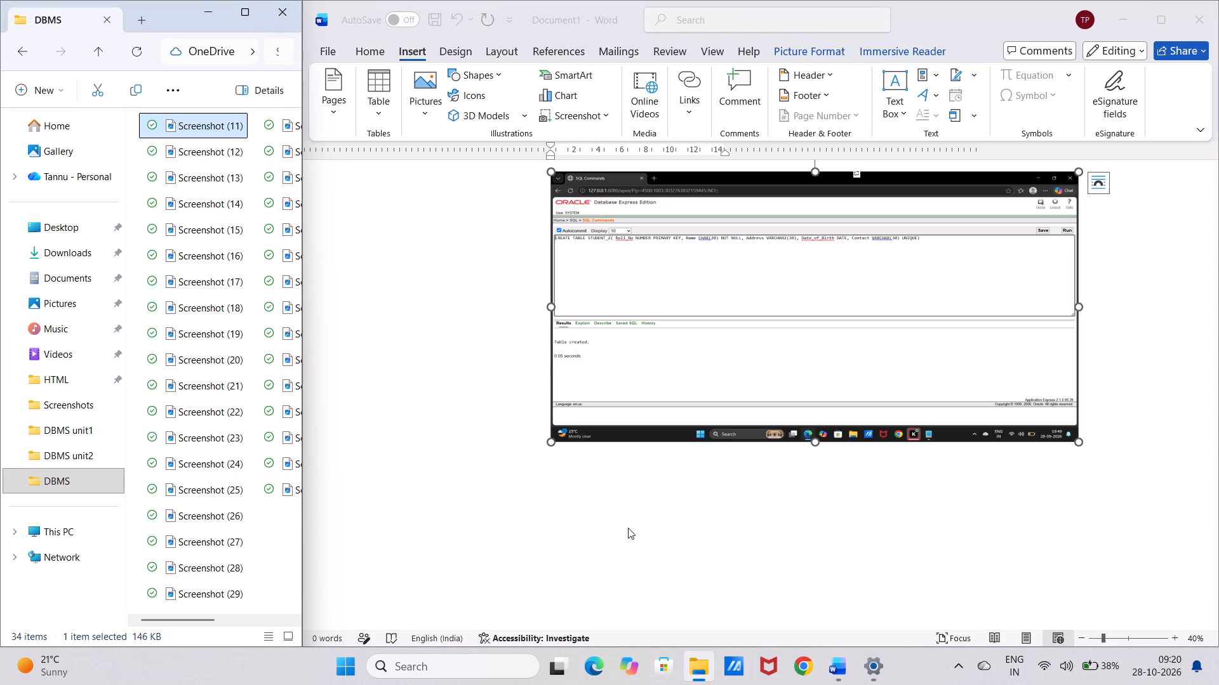
left_click(636, 523)
key("ctrl+v")
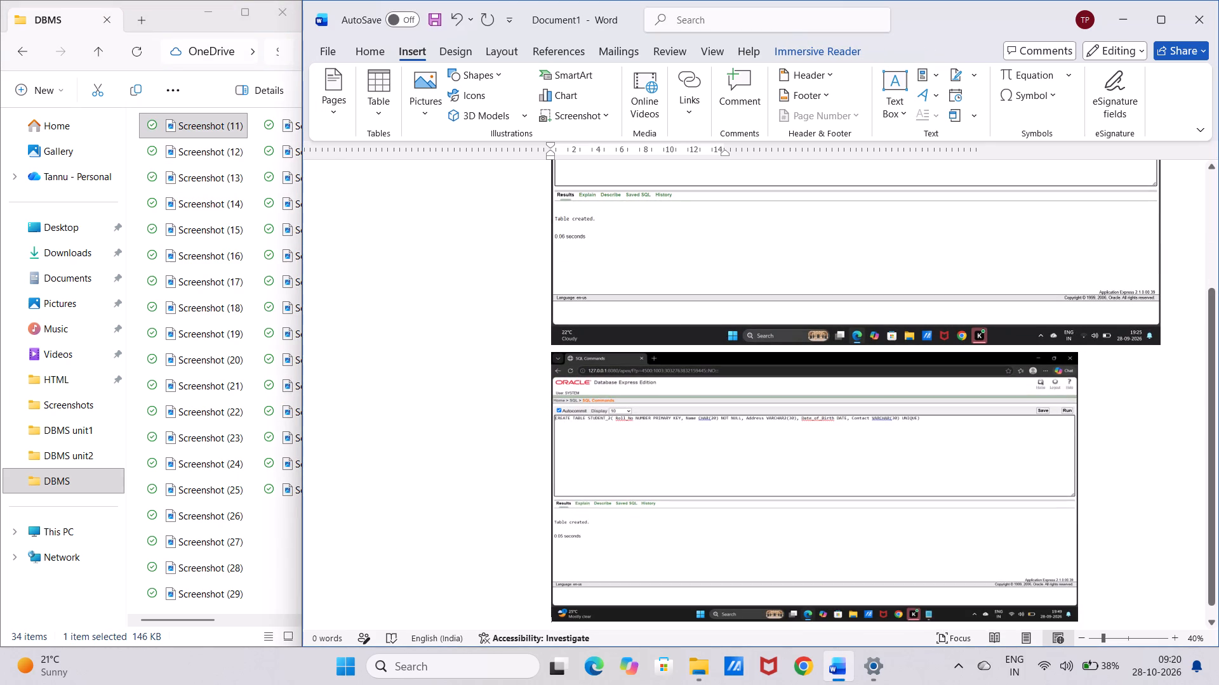
Shrink the pasted Screenshot (11) picture and reduce its height until it roughly matches the width of the picture below.
left_click(1145, 329)
left_click_drag(1159, 344, 1101, 326)
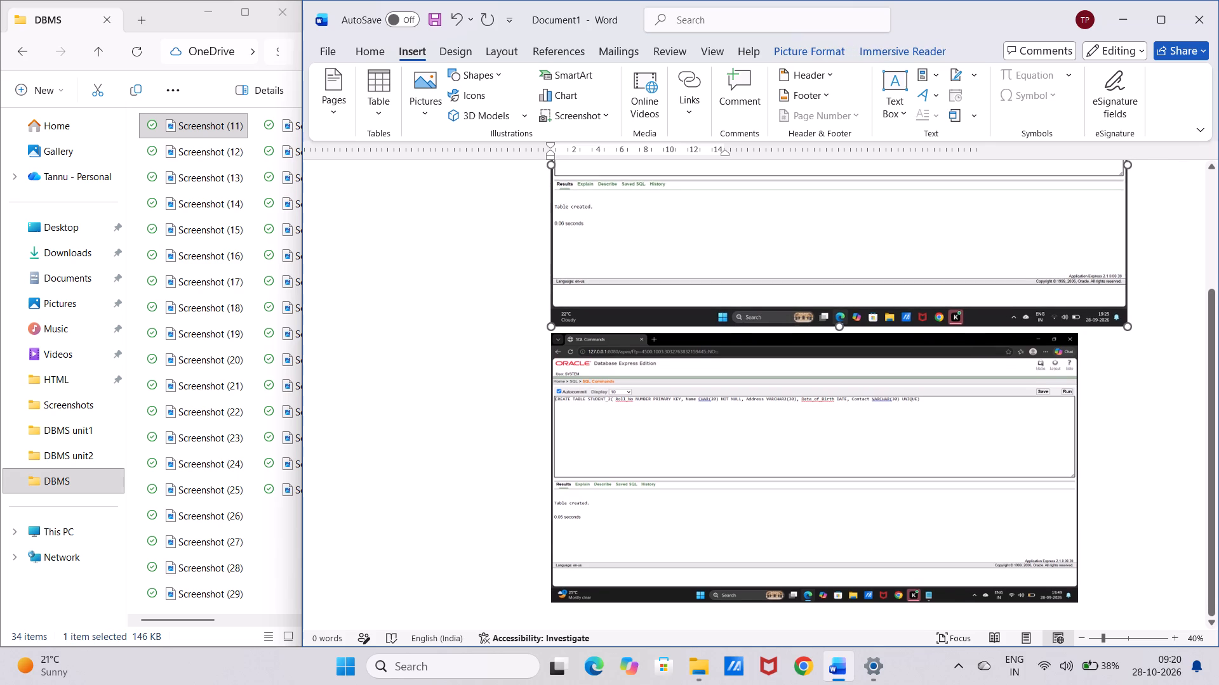
left_click_drag(1101, 326, 1059, 318)
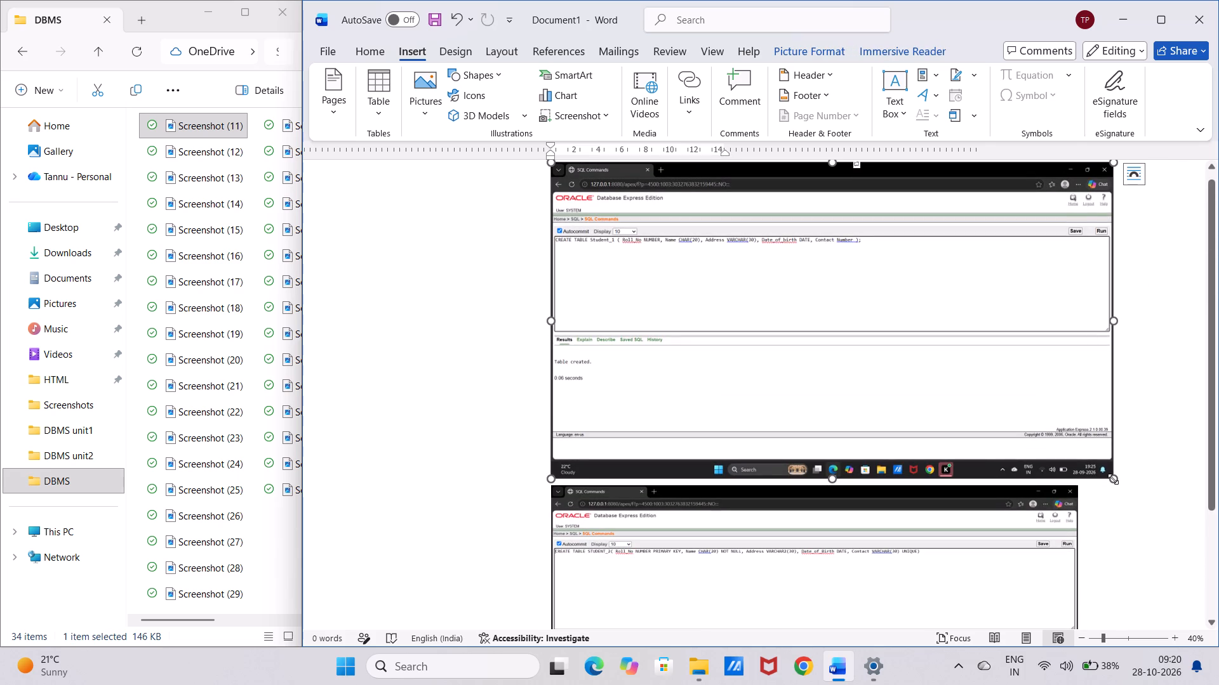
left_click_drag(1113, 479, 1048, 461)
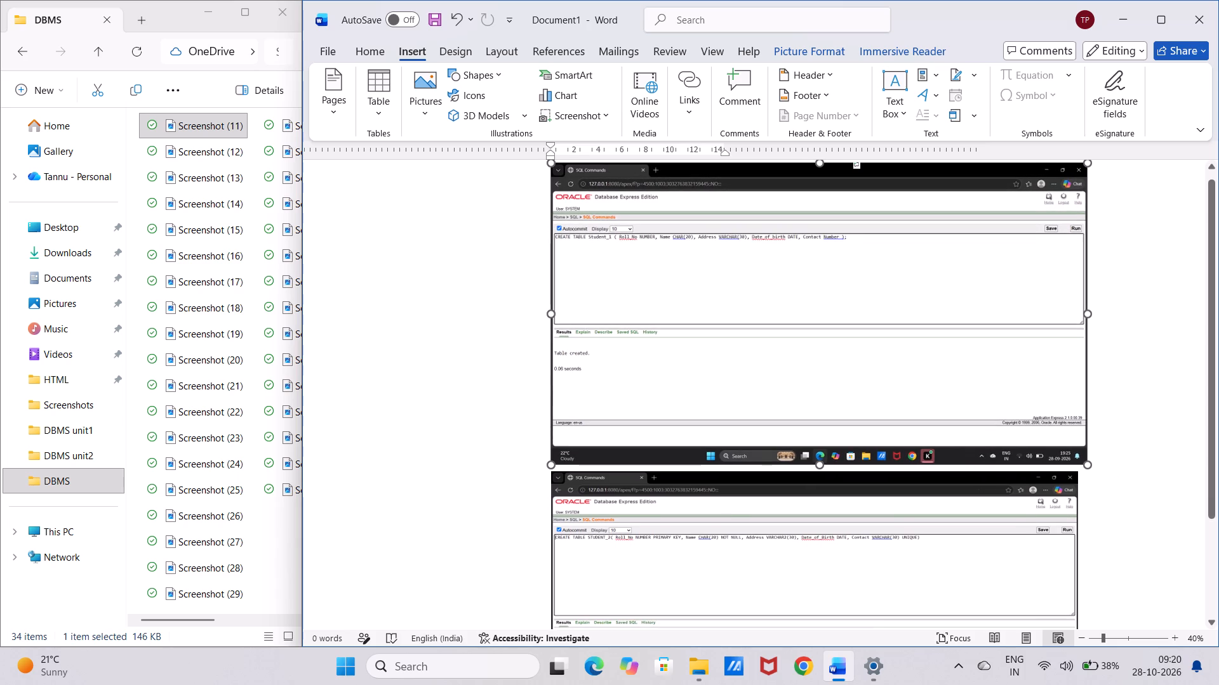
left_click_drag(1048, 461, 1040, 456)
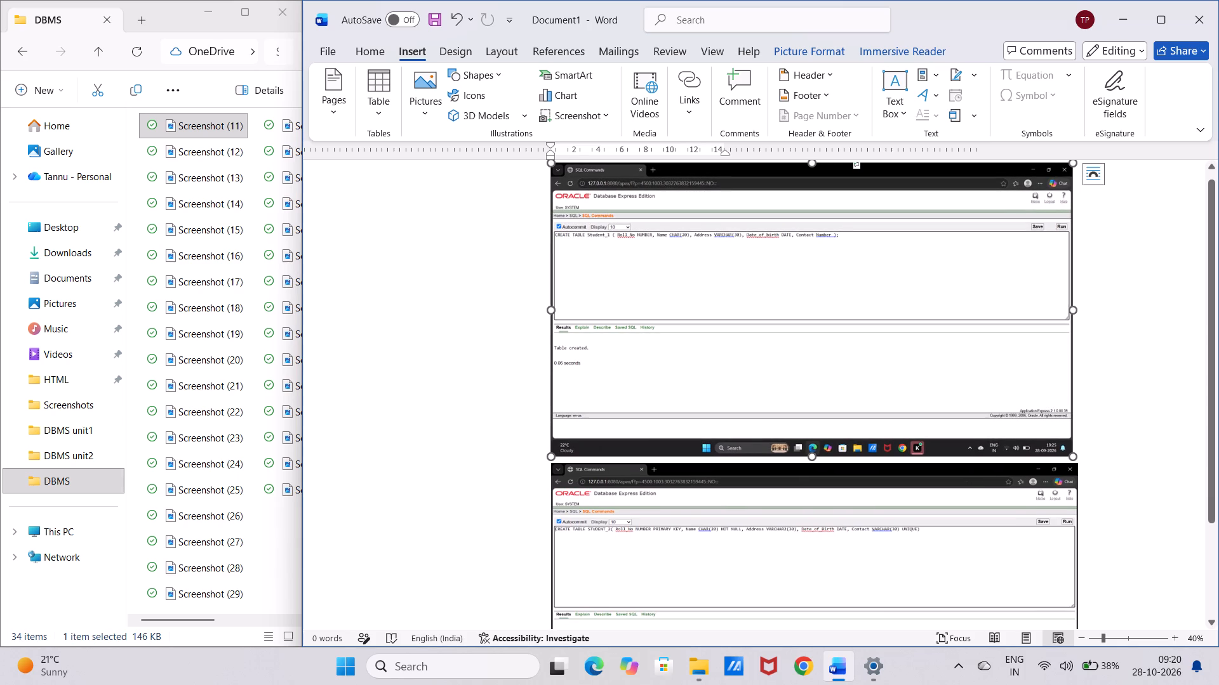
left_click_drag(812, 454, 809, 424)
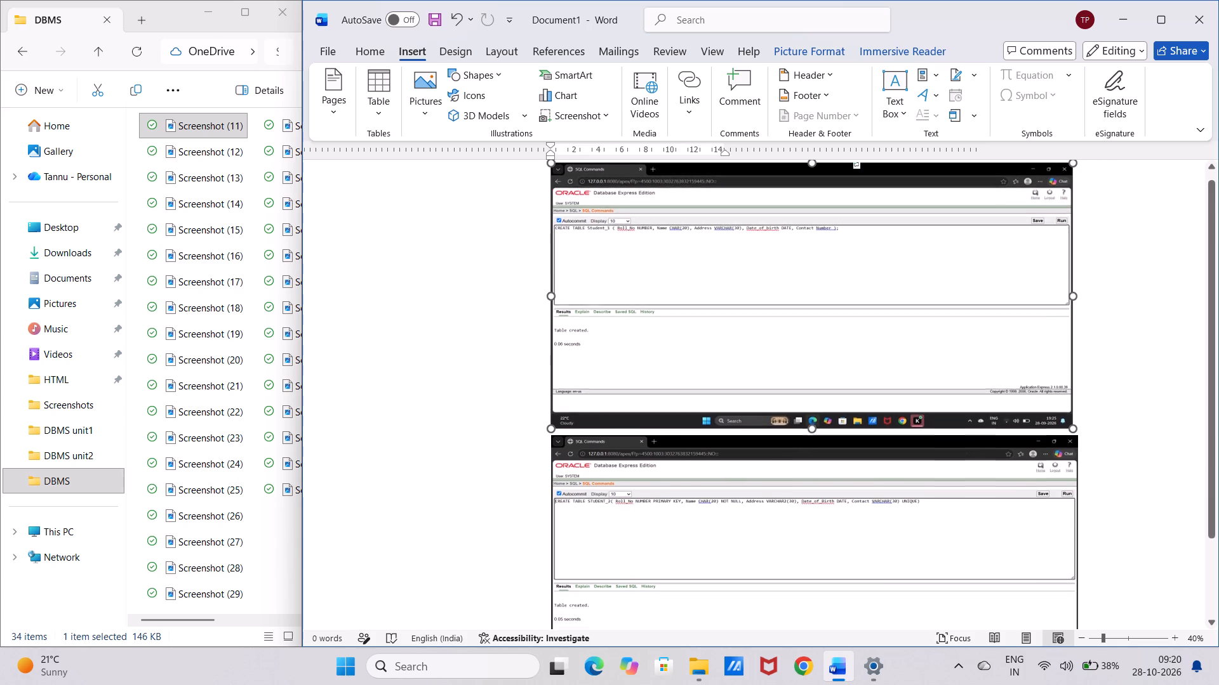
left_click_drag(809, 424, 810, 407)
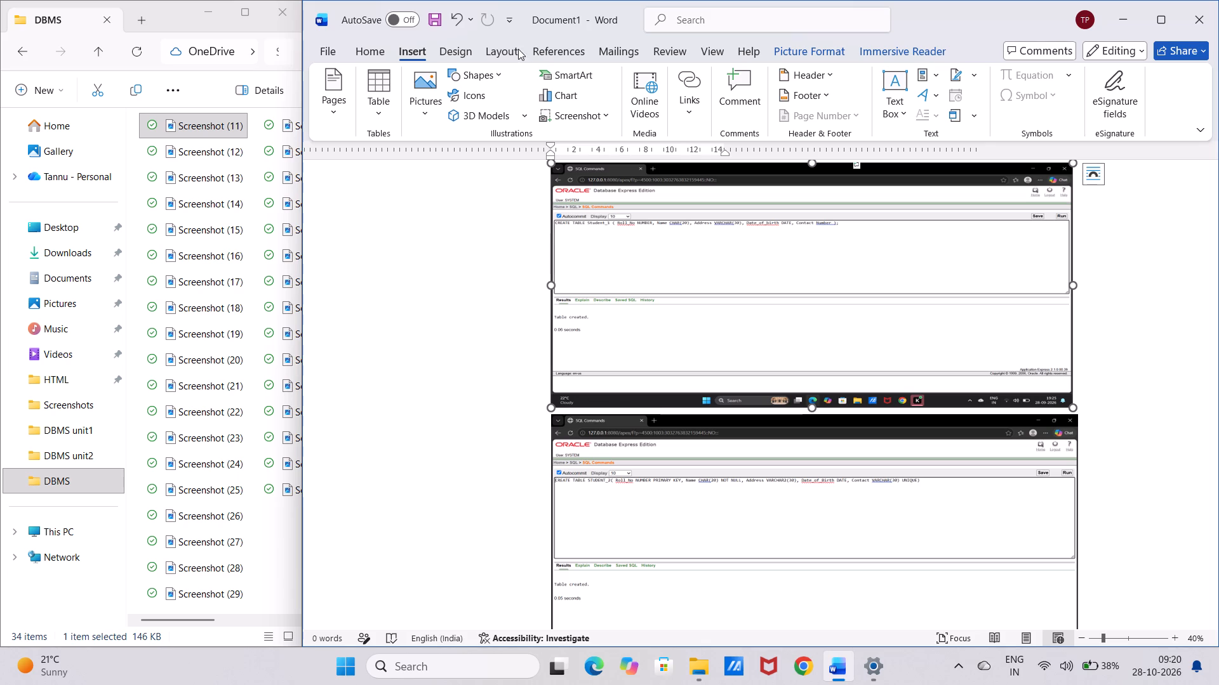
Insert a text wrapping break at the upper picture.
left_click(502, 53)
left_click(491, 79)
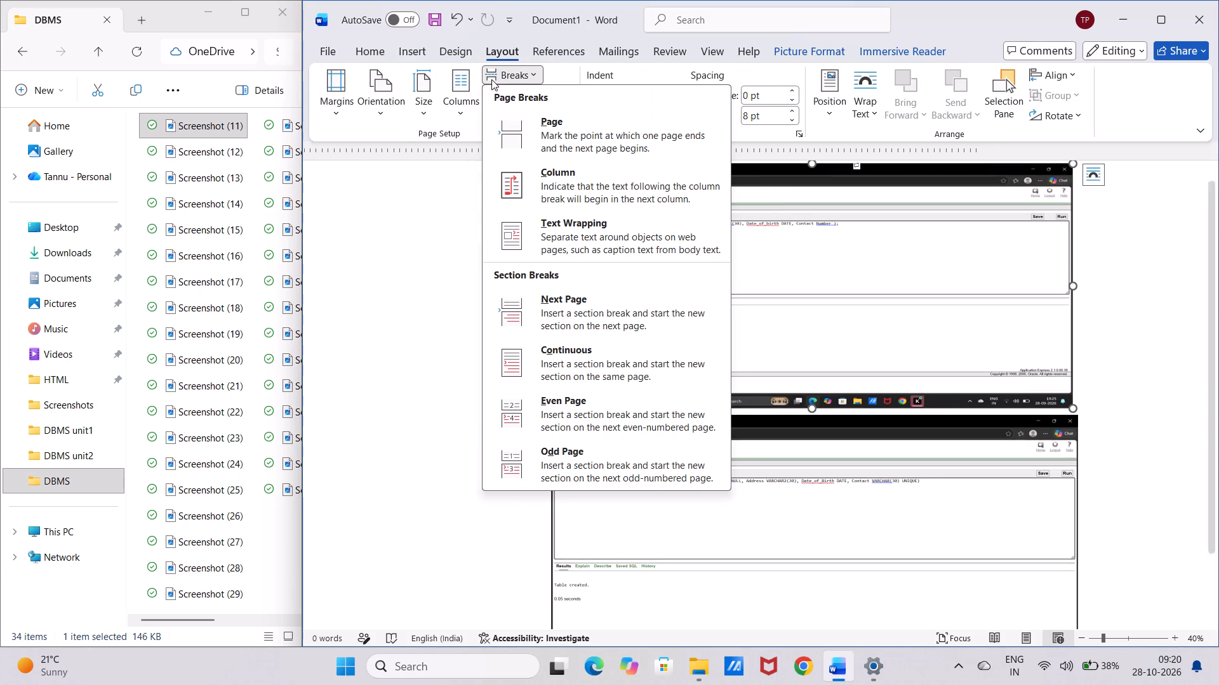
left_click(589, 227)
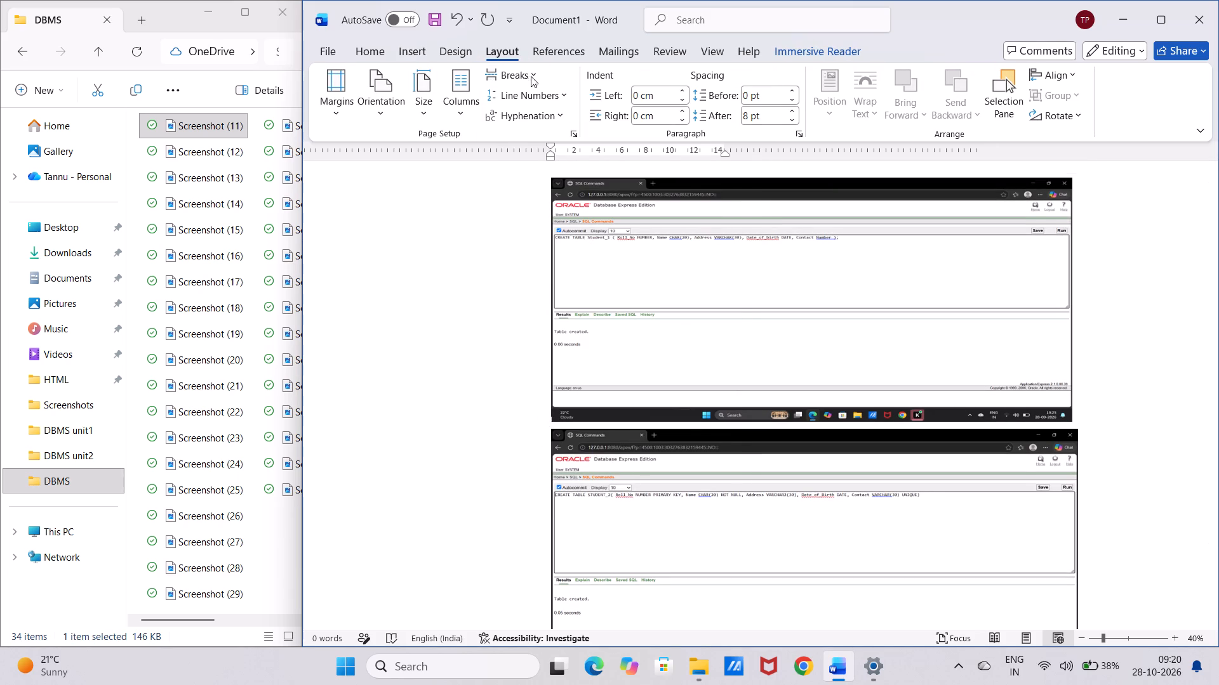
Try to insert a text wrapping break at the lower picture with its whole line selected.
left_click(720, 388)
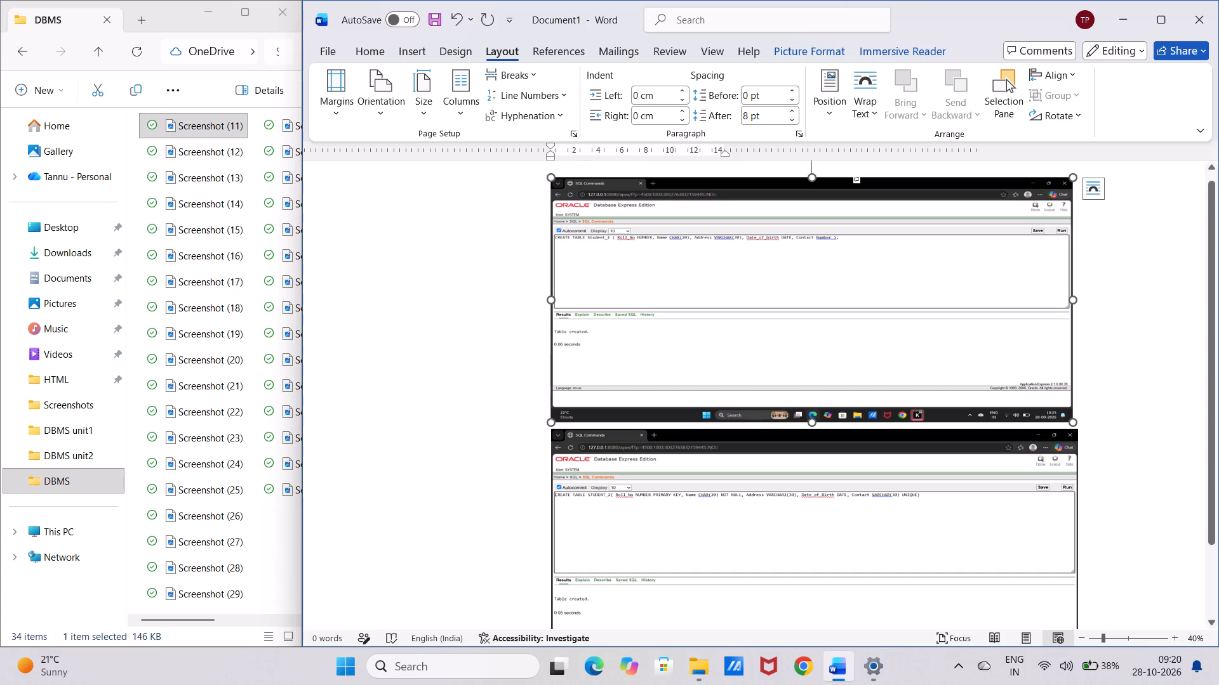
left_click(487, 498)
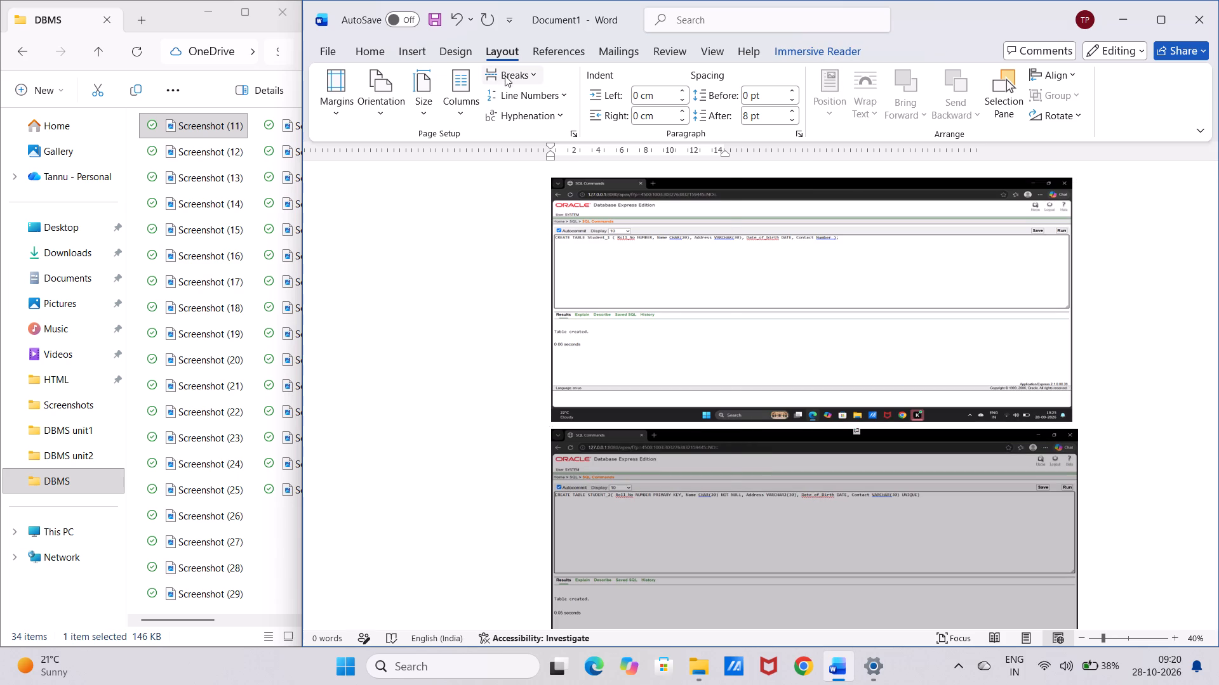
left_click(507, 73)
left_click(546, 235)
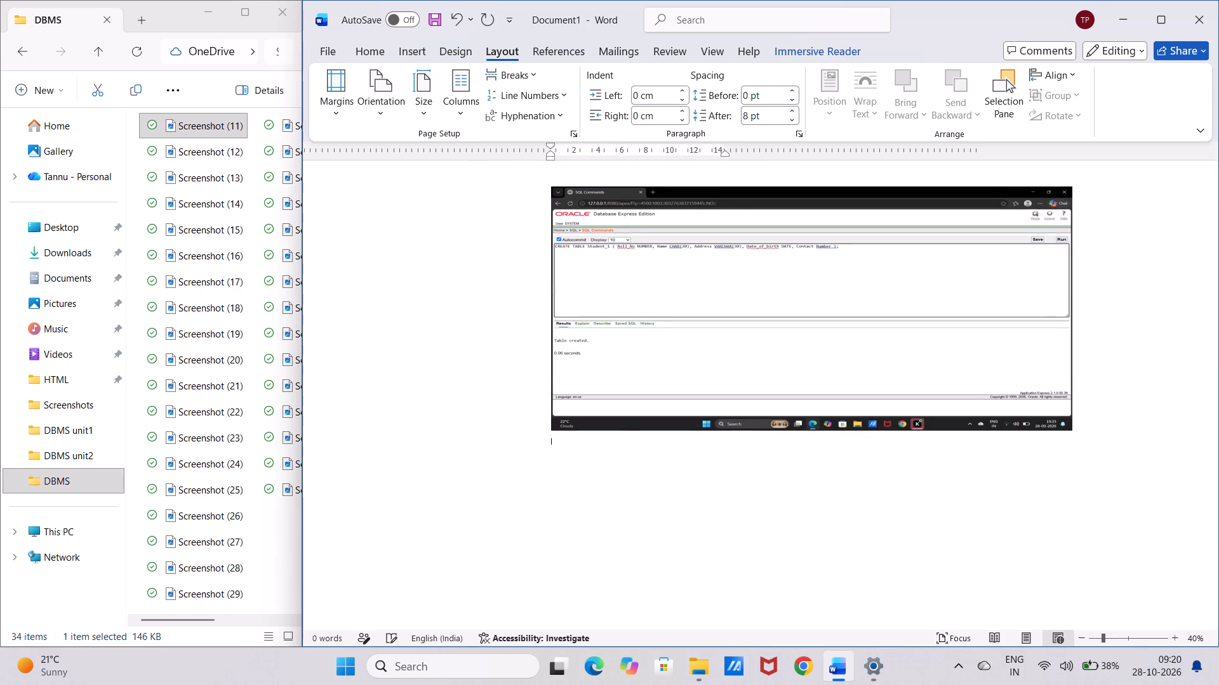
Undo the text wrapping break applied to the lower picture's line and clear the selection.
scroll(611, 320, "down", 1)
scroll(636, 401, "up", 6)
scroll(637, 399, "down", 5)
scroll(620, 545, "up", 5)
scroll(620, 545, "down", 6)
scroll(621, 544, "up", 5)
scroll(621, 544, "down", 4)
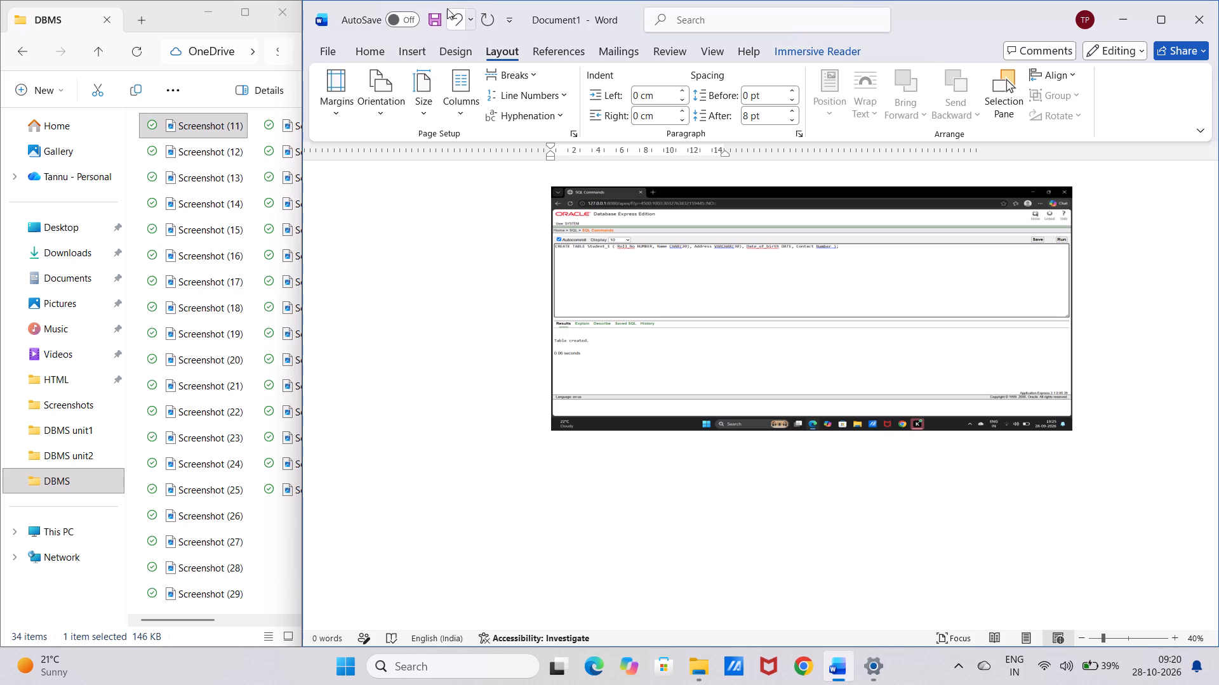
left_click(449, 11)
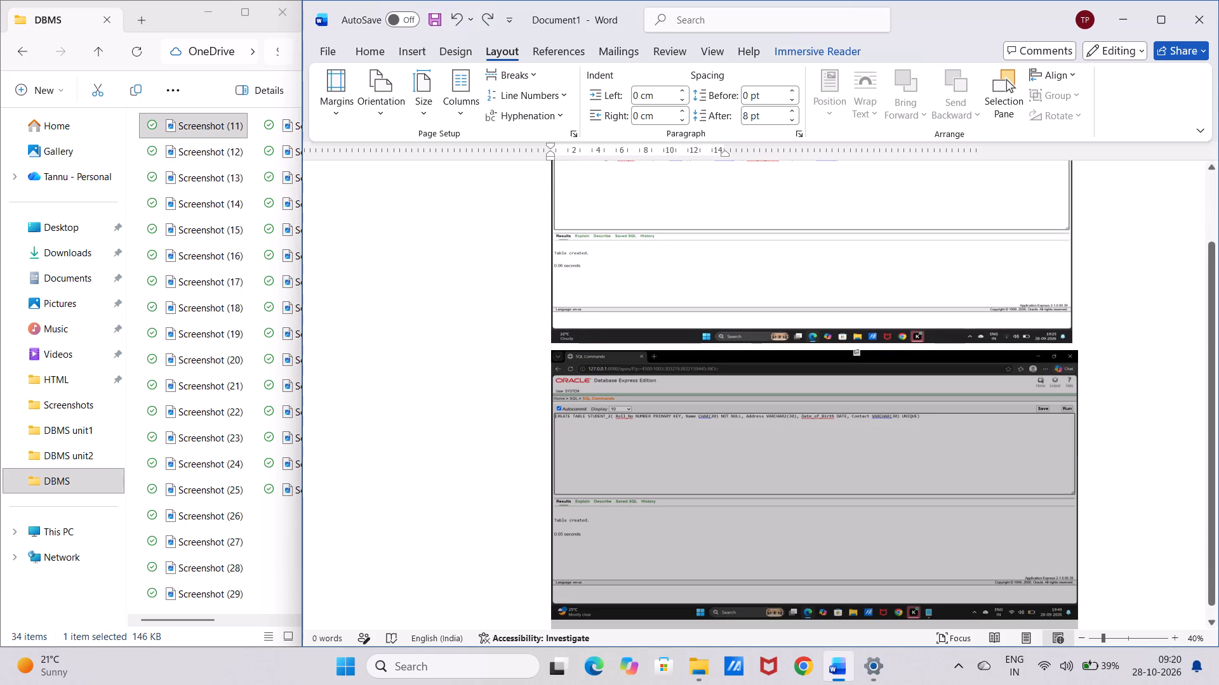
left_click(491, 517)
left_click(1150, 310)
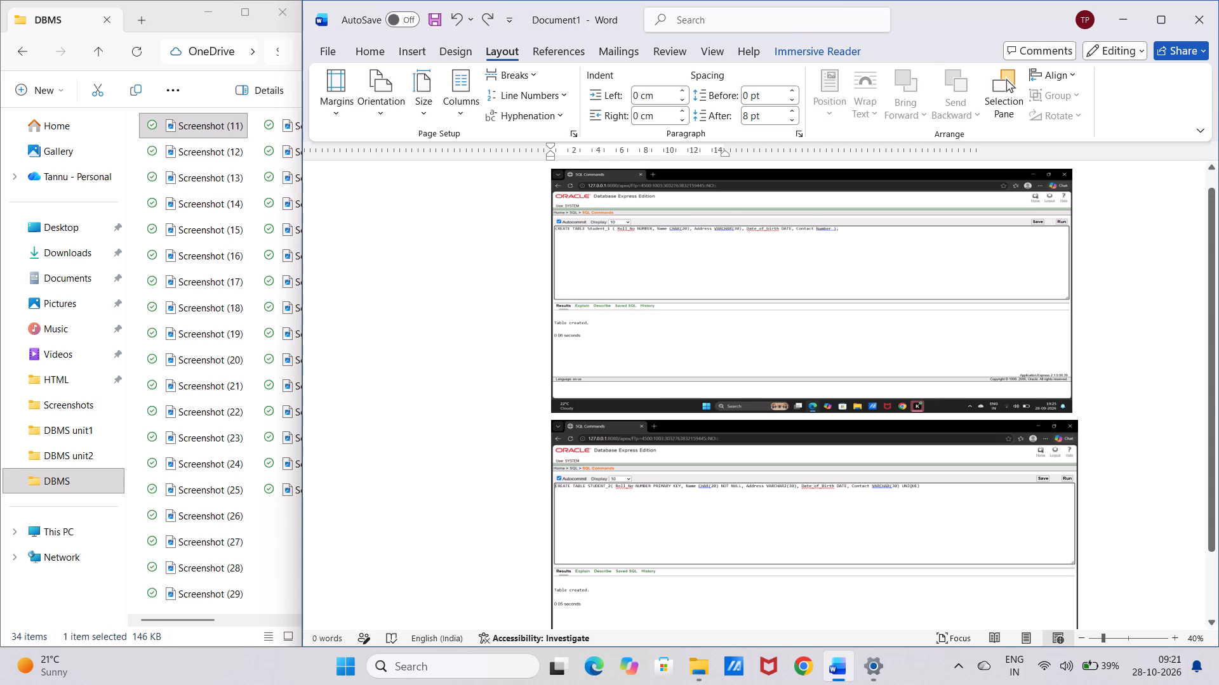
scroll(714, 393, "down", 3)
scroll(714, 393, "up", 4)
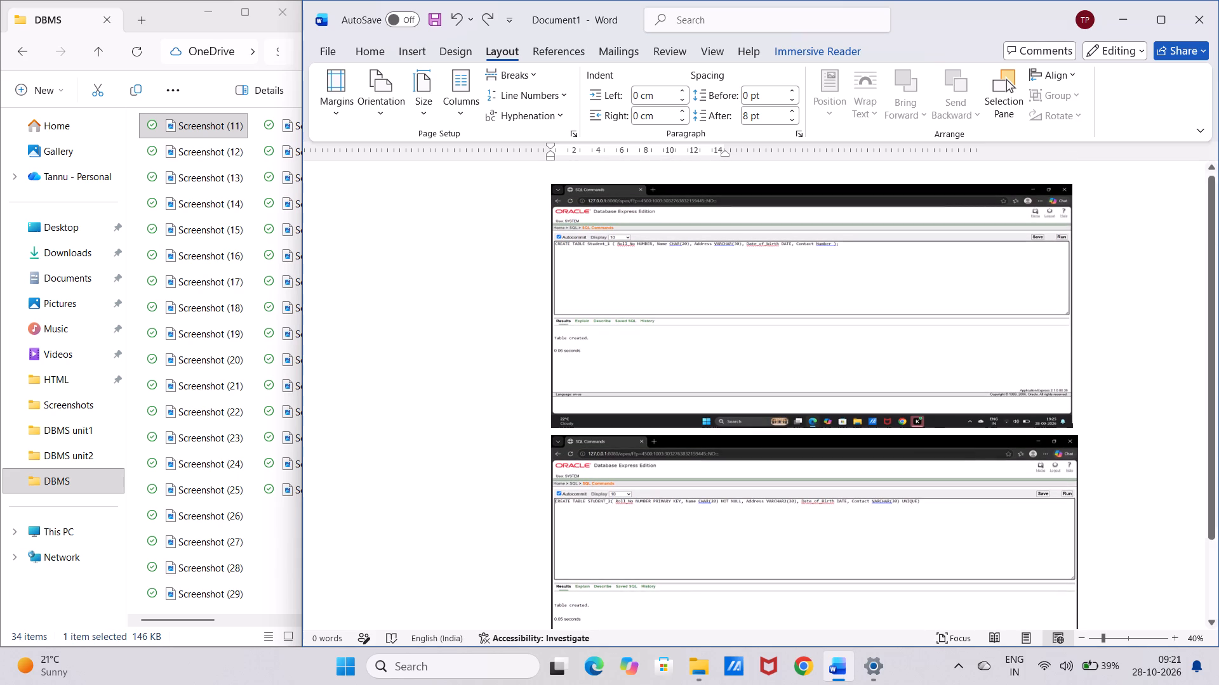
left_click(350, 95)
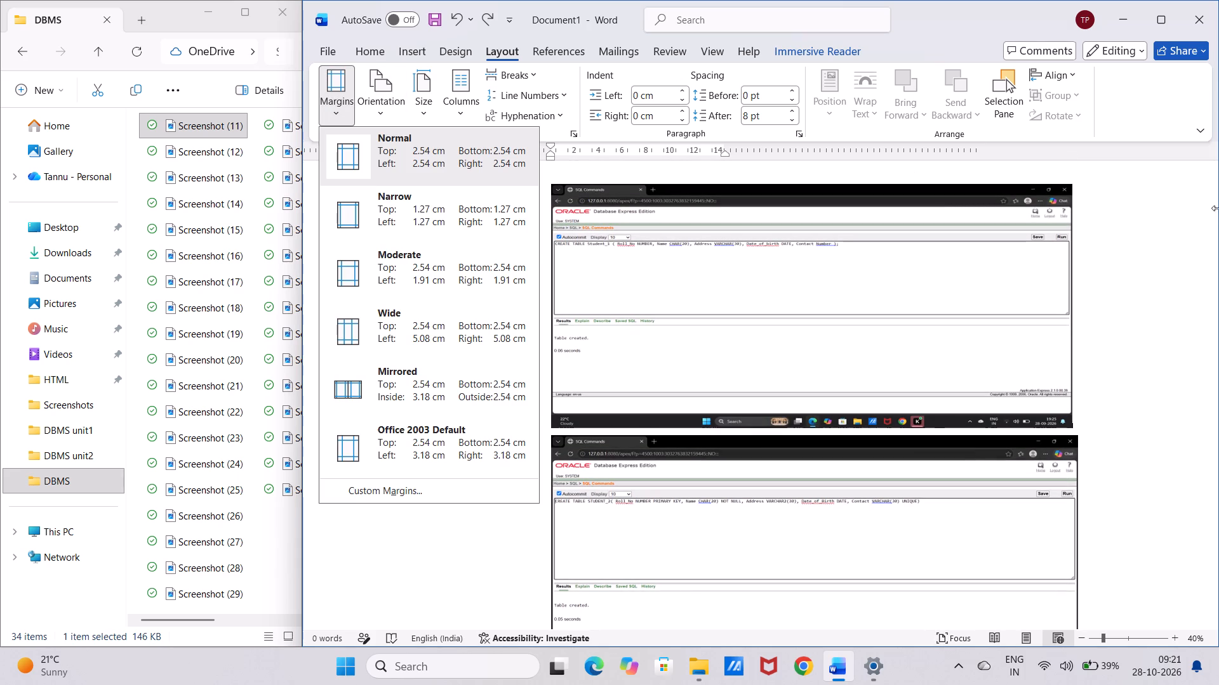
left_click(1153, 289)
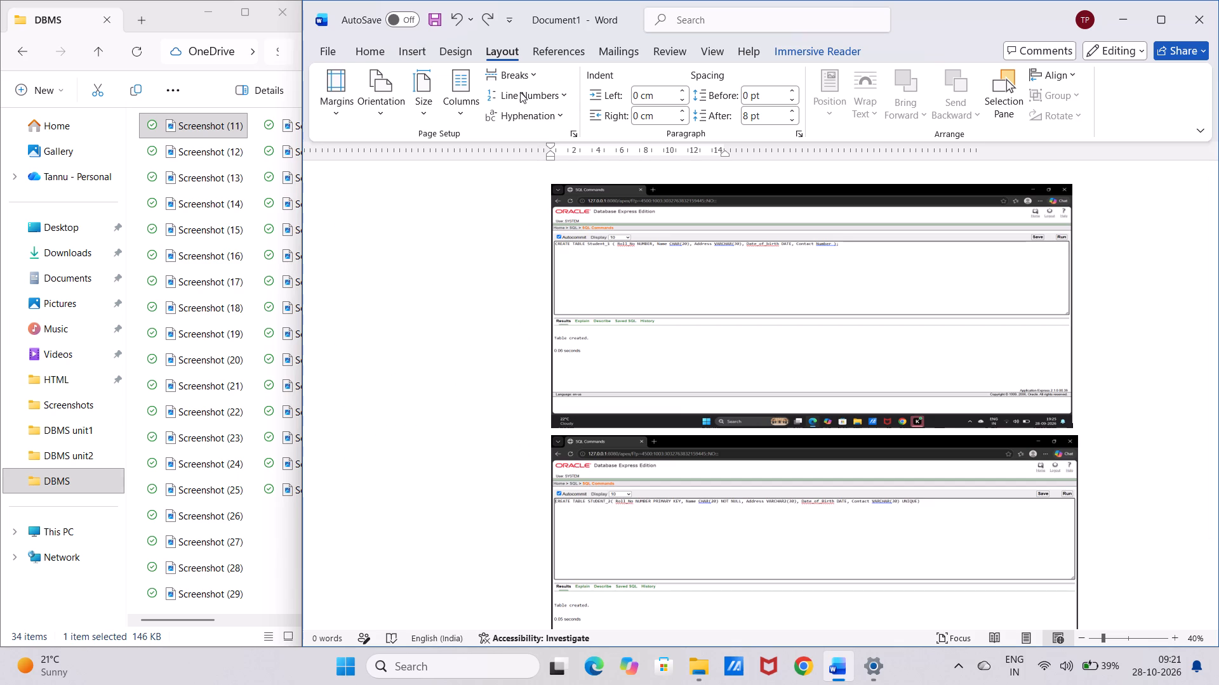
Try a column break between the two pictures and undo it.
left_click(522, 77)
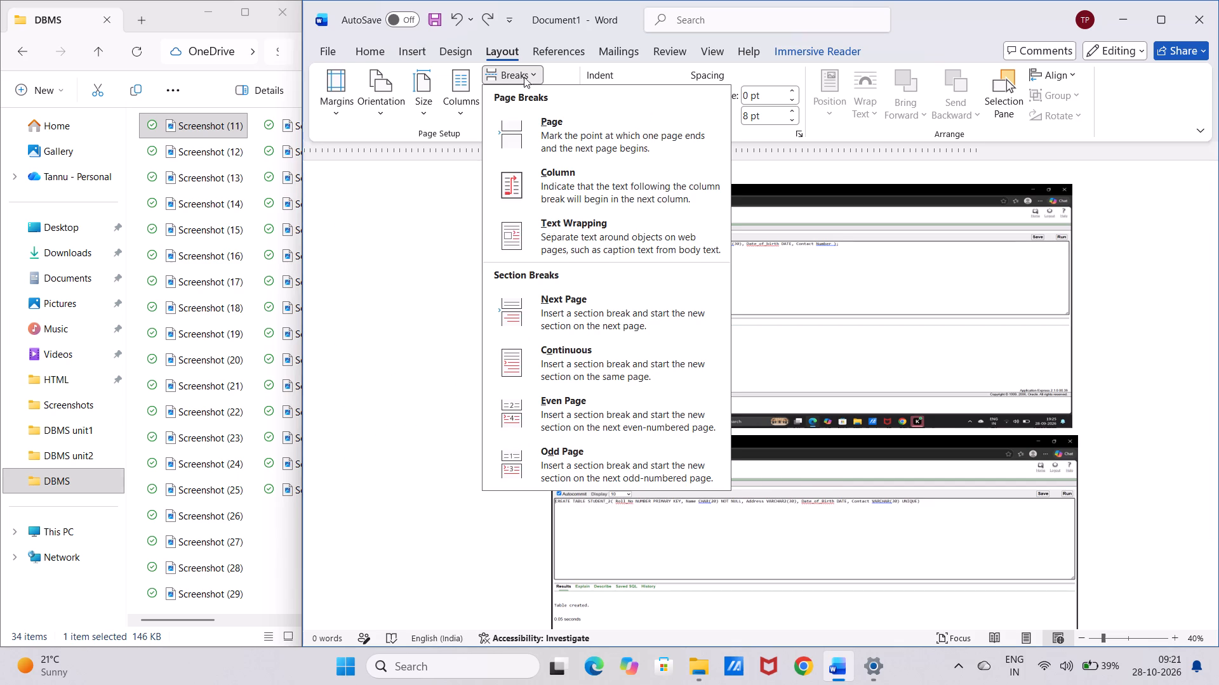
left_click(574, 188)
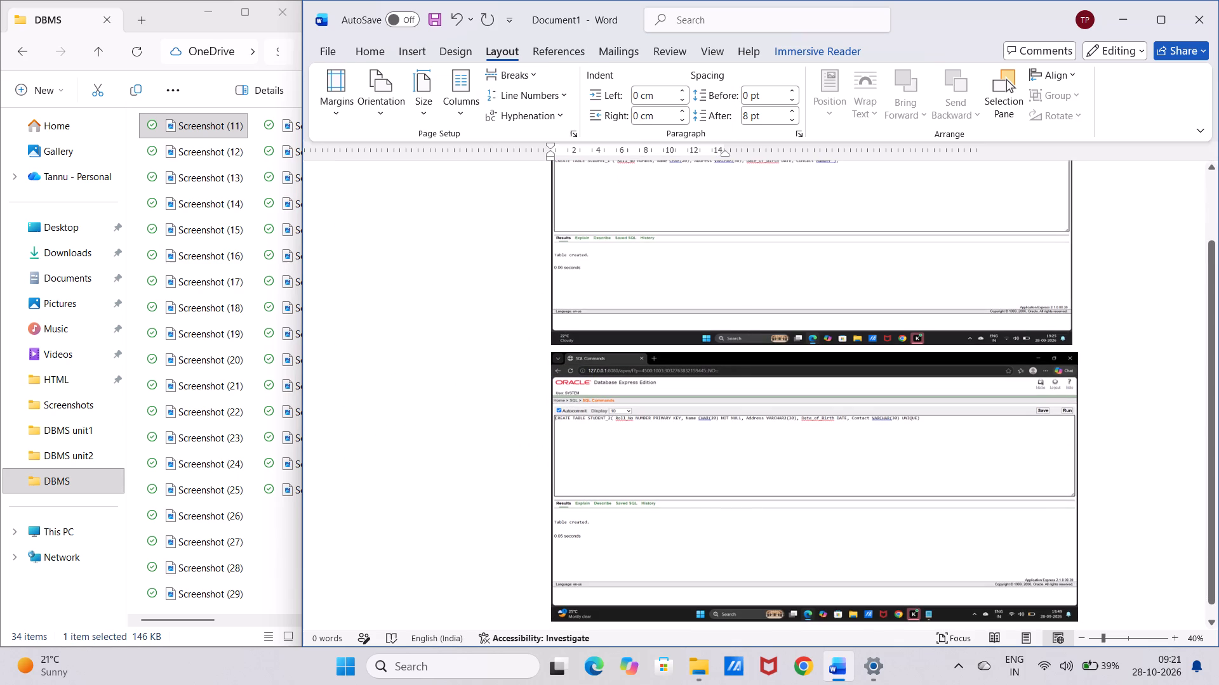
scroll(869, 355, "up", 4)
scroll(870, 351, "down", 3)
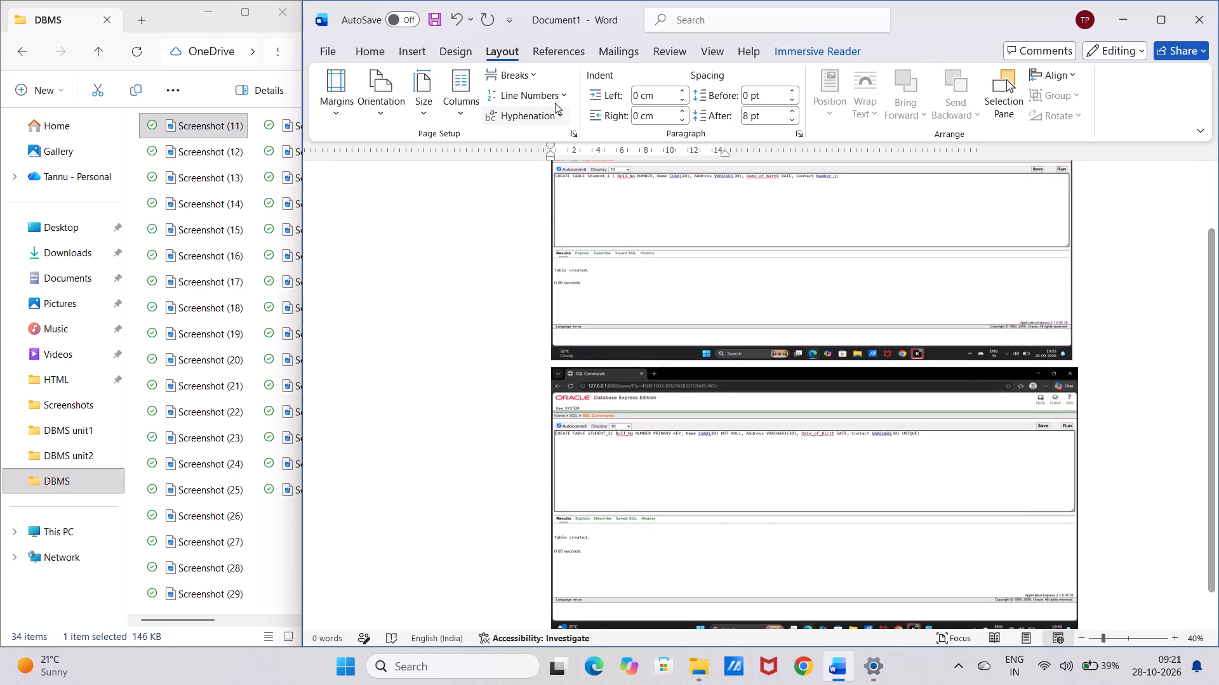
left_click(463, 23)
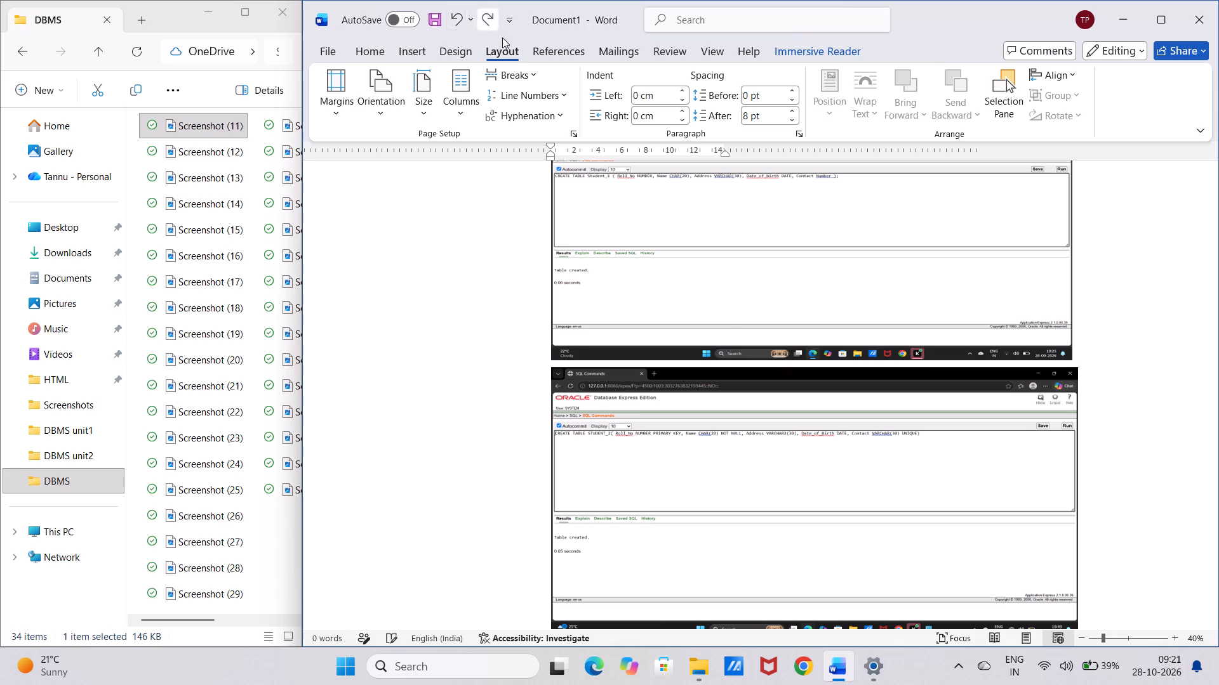
Insert three page breaks between the upper and lower pictures.
left_click(524, 72)
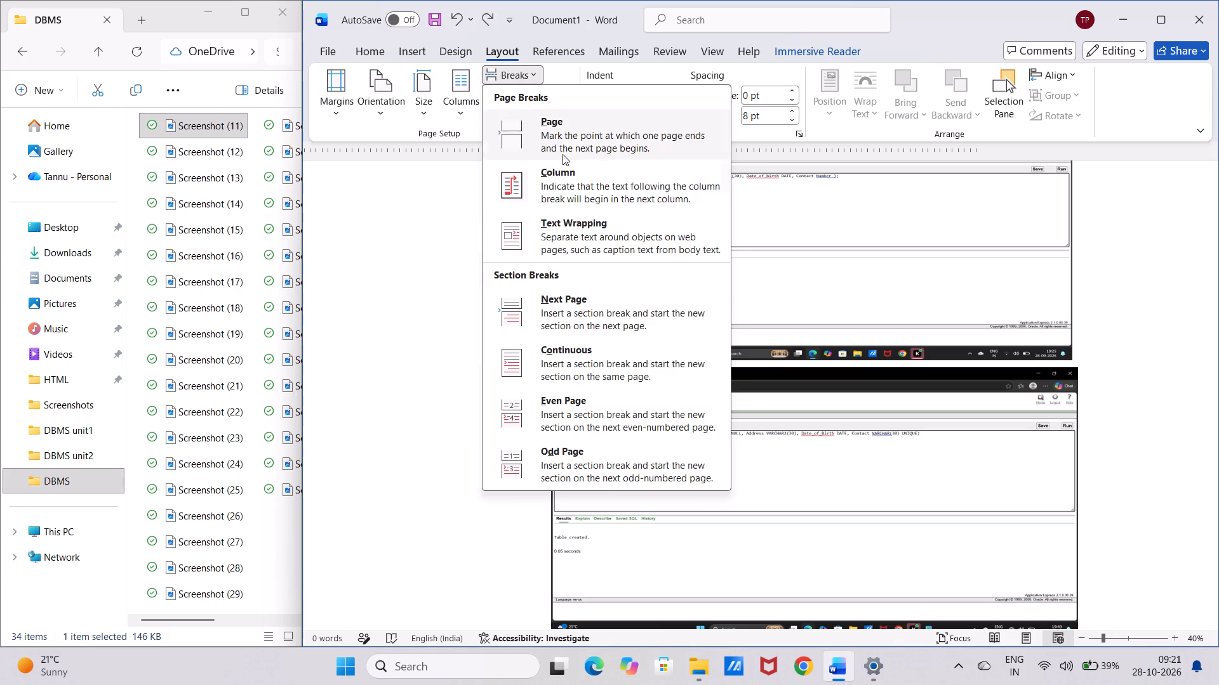
left_click(567, 140)
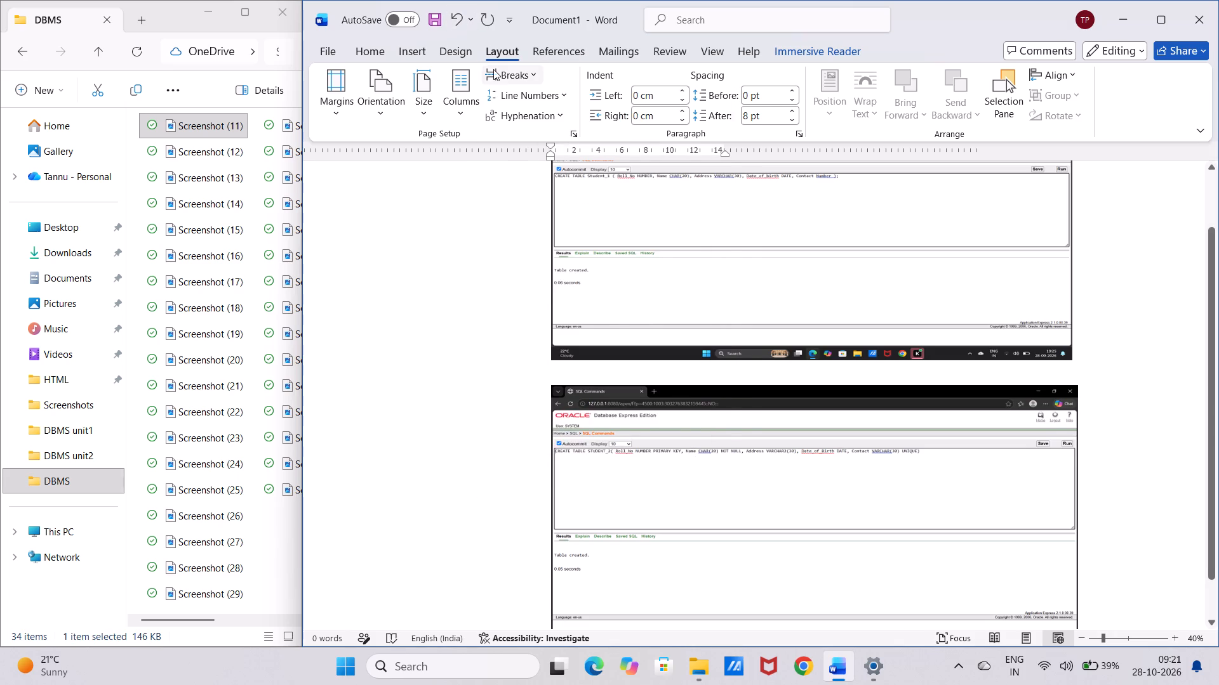
left_click(500, 75)
left_click(519, 144)
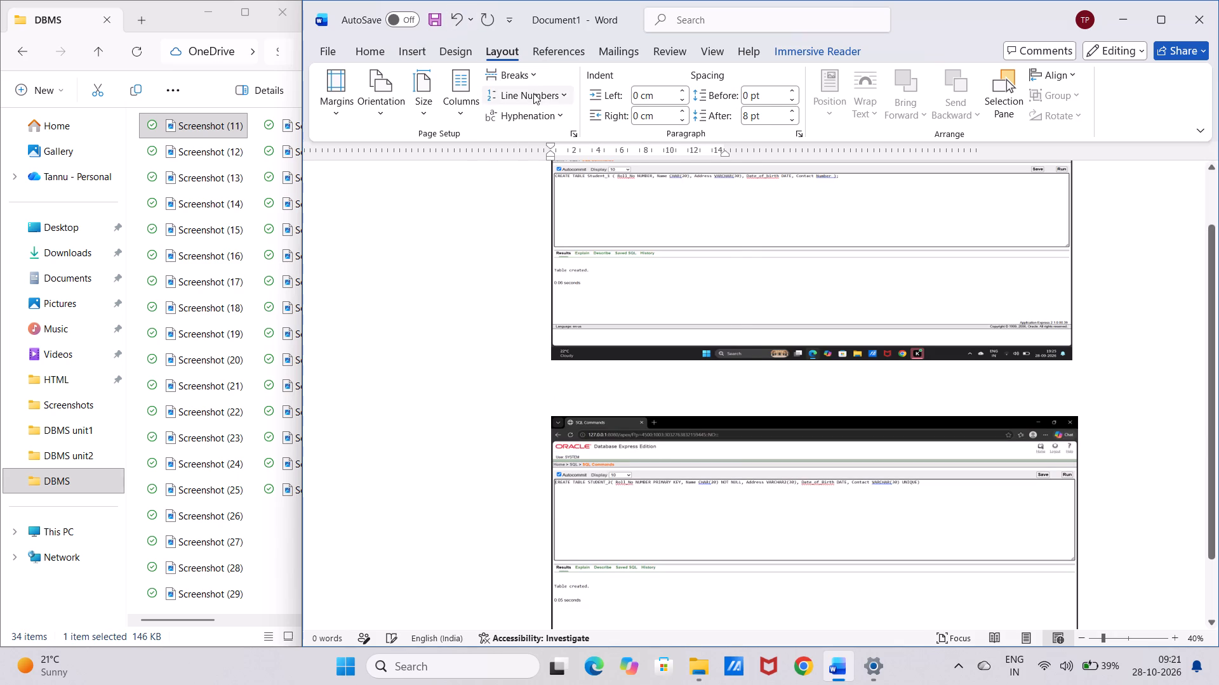
scroll(961, 620, "up", 8)
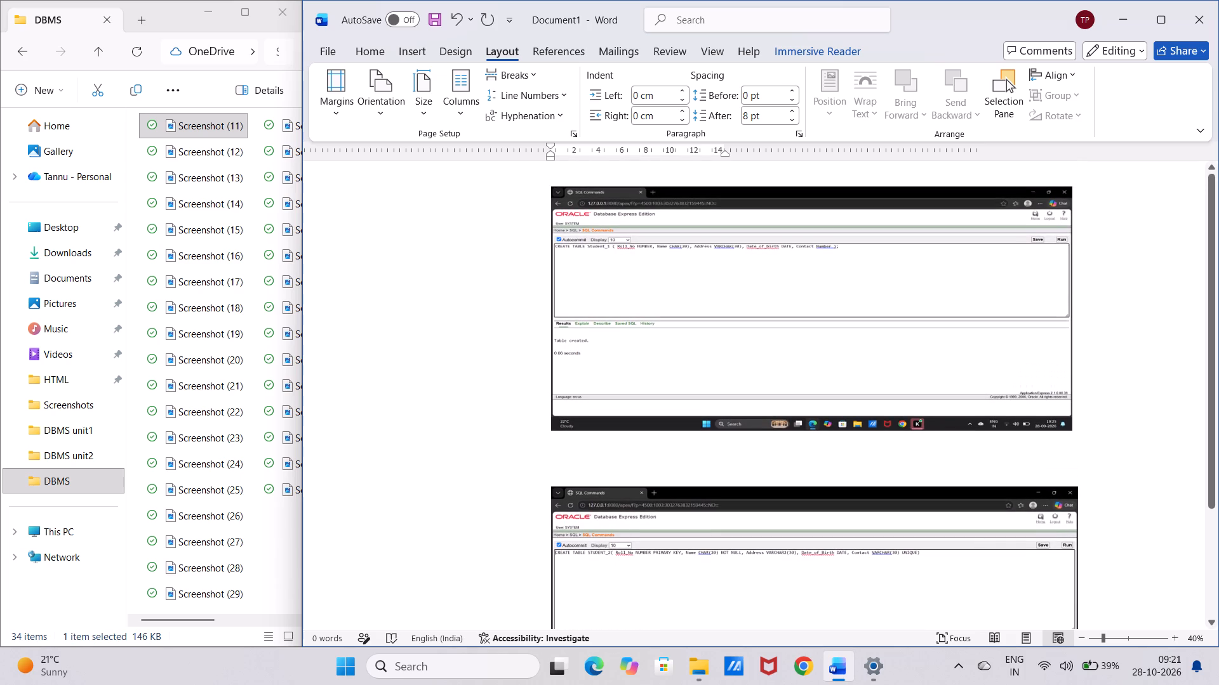
scroll(962, 619, "up", 4)
scroll(962, 619, "down", 13)
scroll(962, 618, "up", 4)
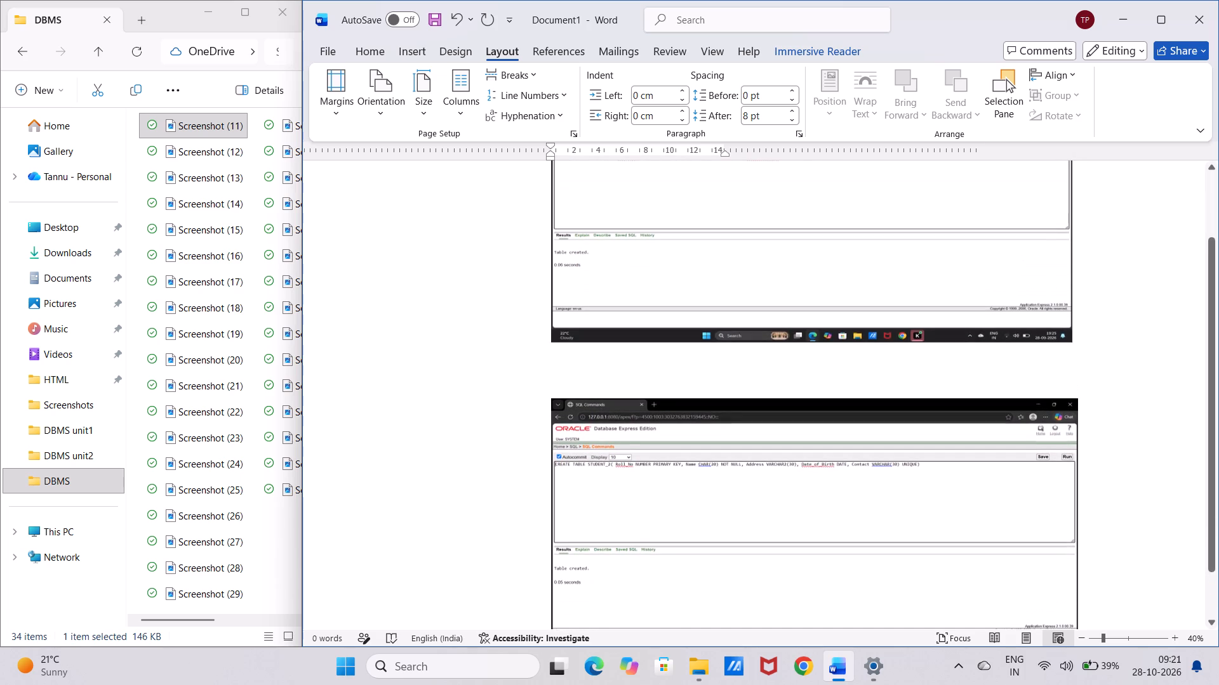
scroll(946, 625, "down", 4)
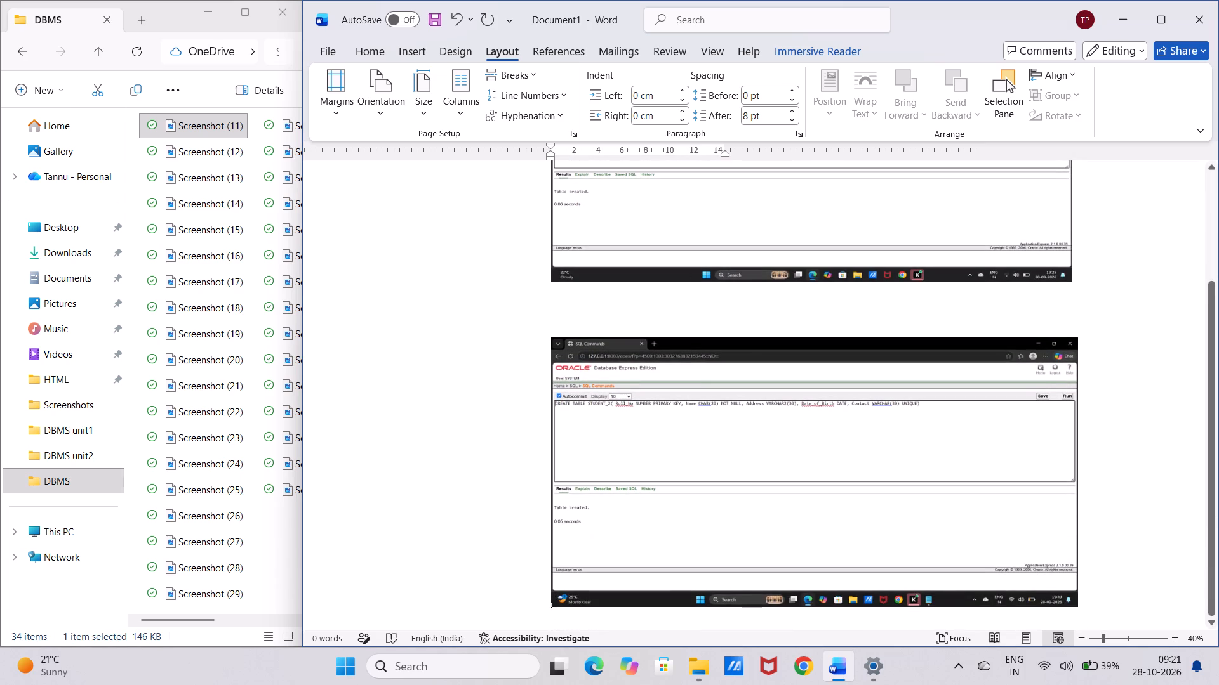
key("ctrl+Return")
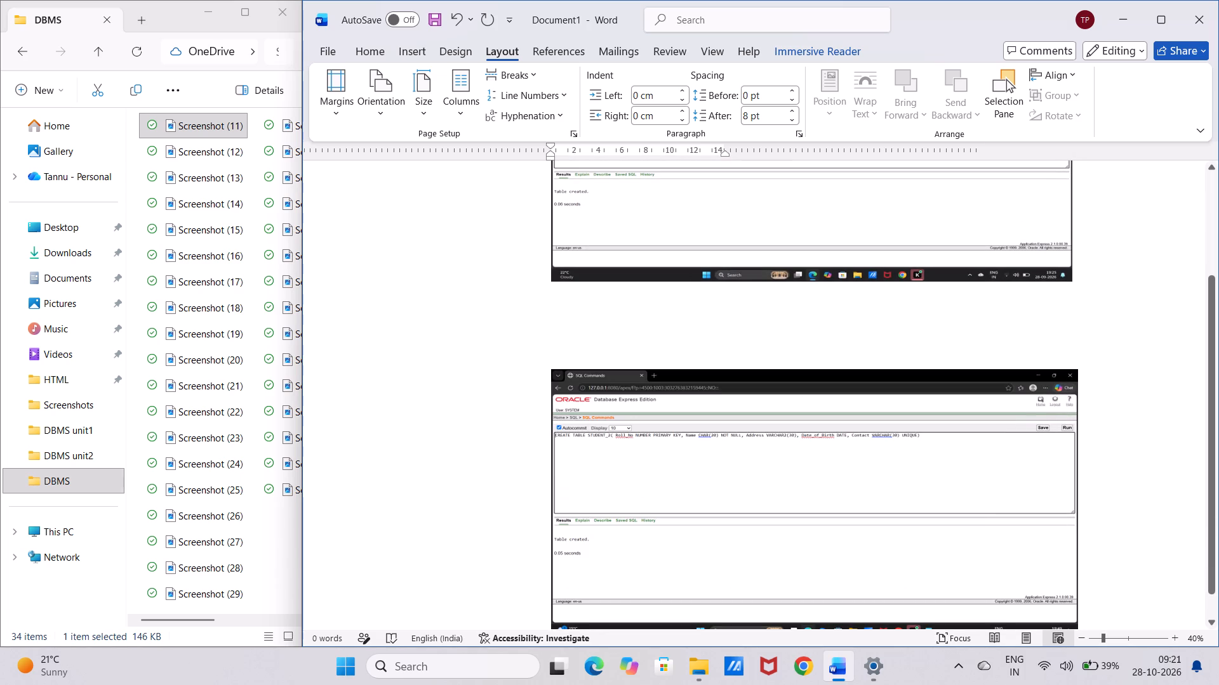
Insert a page break after the lower picture.
scroll(771, 531, "down", 12)
scroll(772, 531, "up", 8)
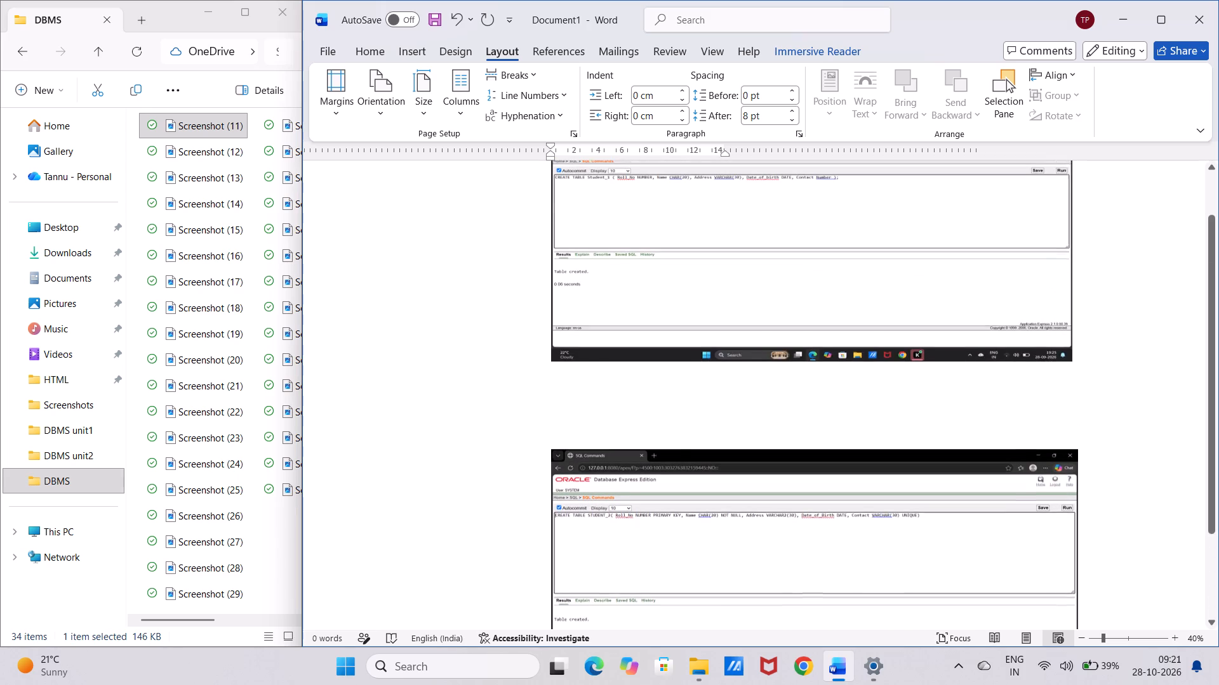
scroll(826, 317, "up", 7)
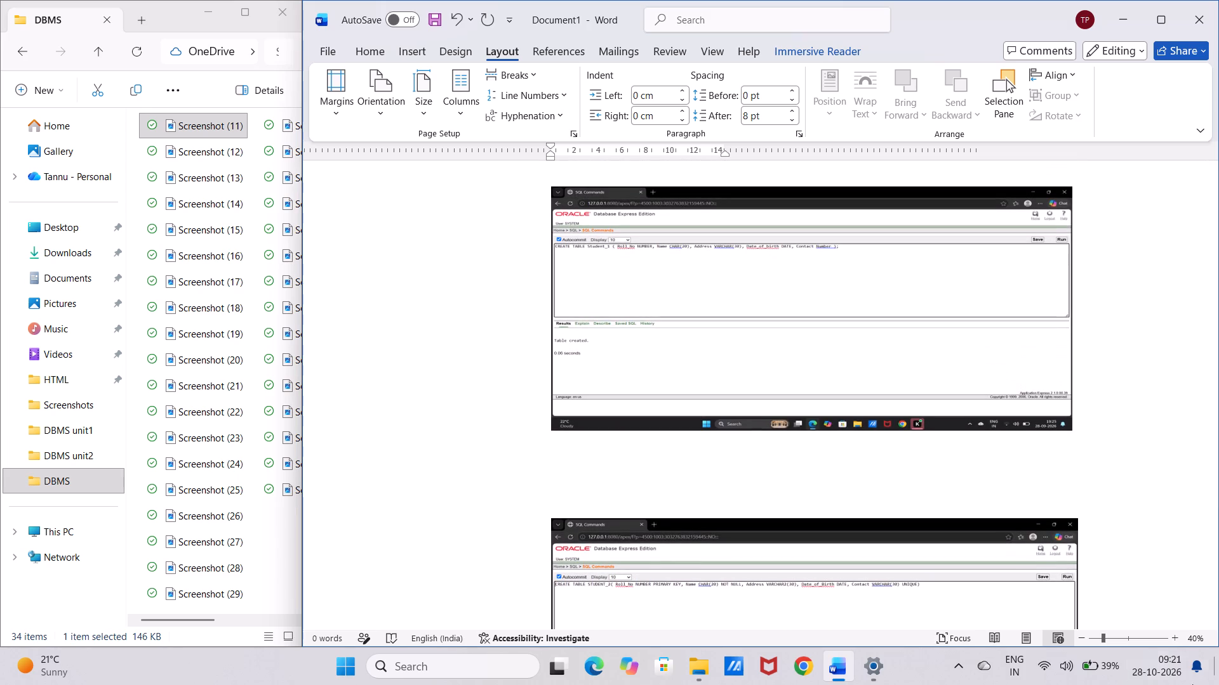
scroll(1015, 620, "down", 5)
scroll(1016, 620, "up", 1)
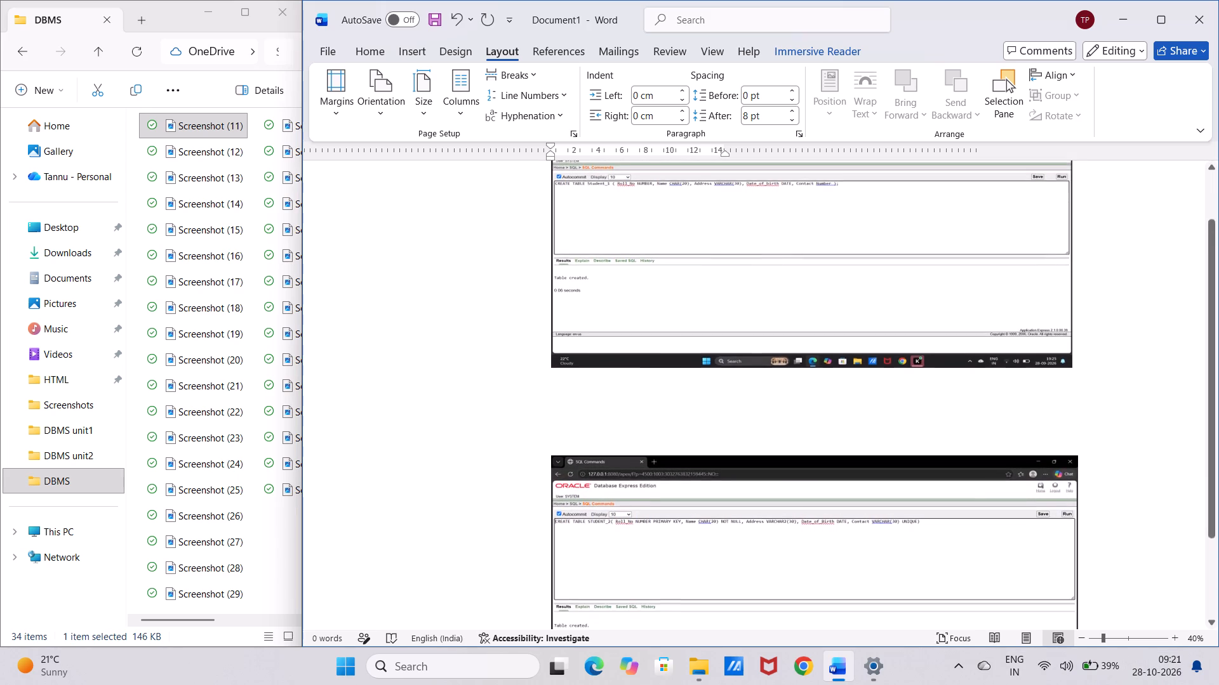
scroll(1016, 619, "down", 19)
left_click(1137, 591)
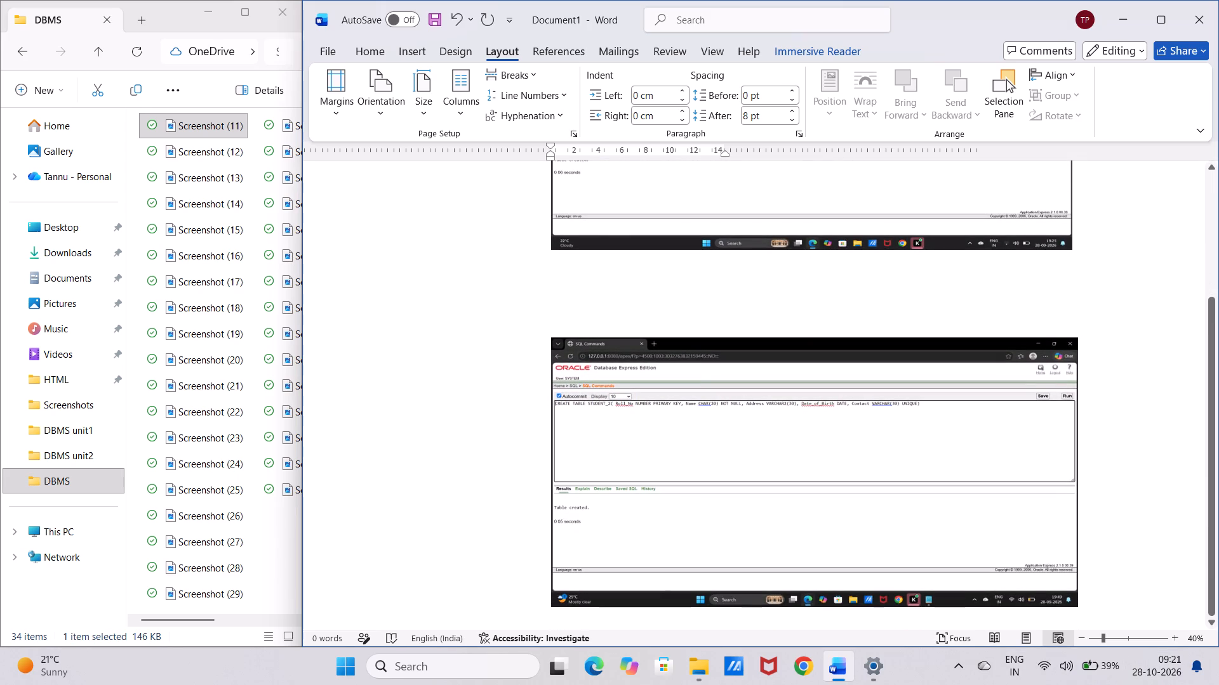
key("ctrl+Return")
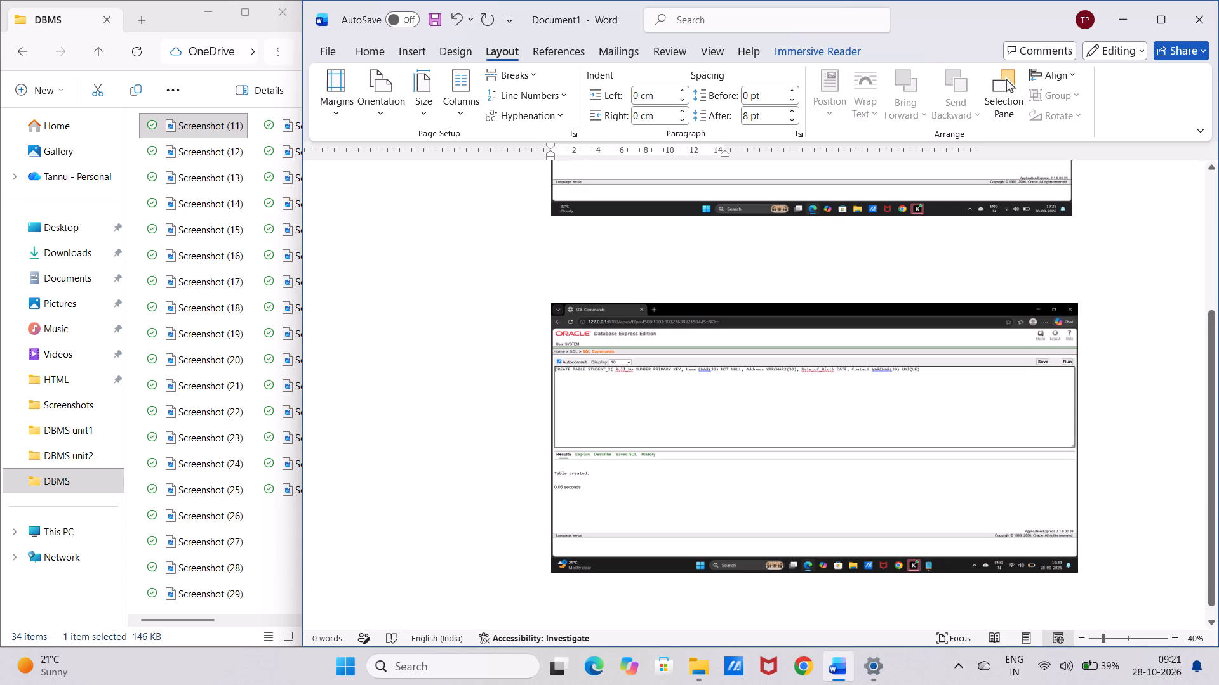
Copy Screenshot (14) from the DBMS folder and paste it into the Word document below the last picture.
scroll(1138, 592, "down", 11)
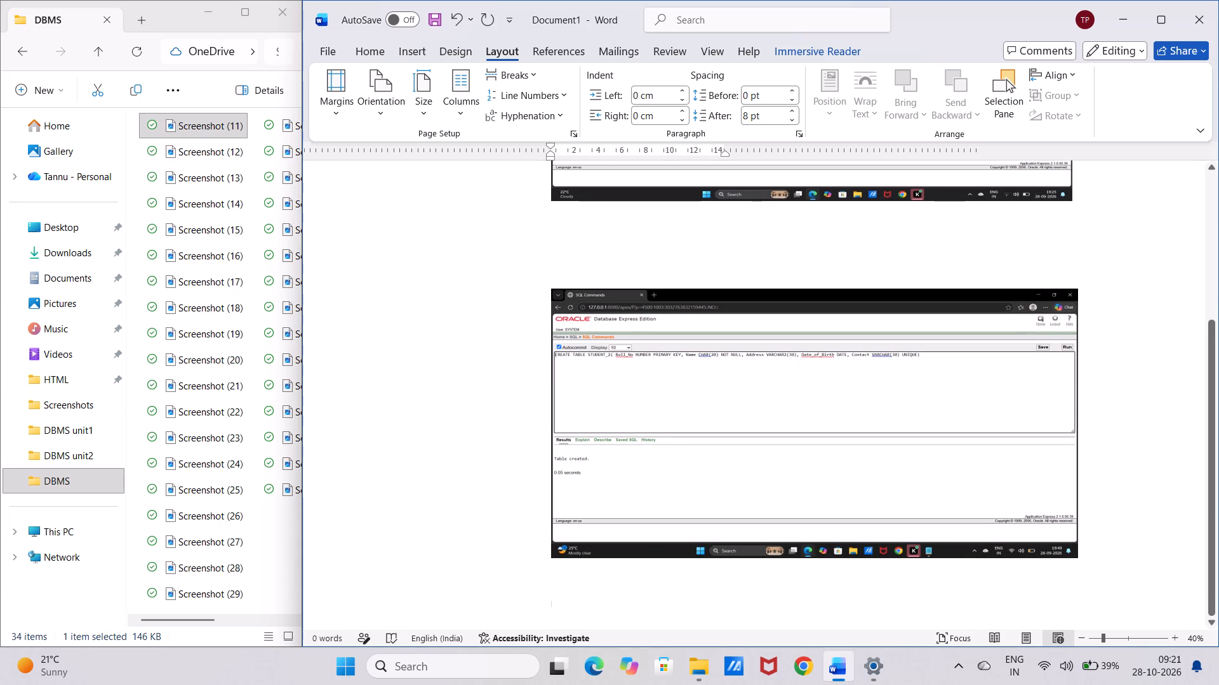
left_click(194, 213)
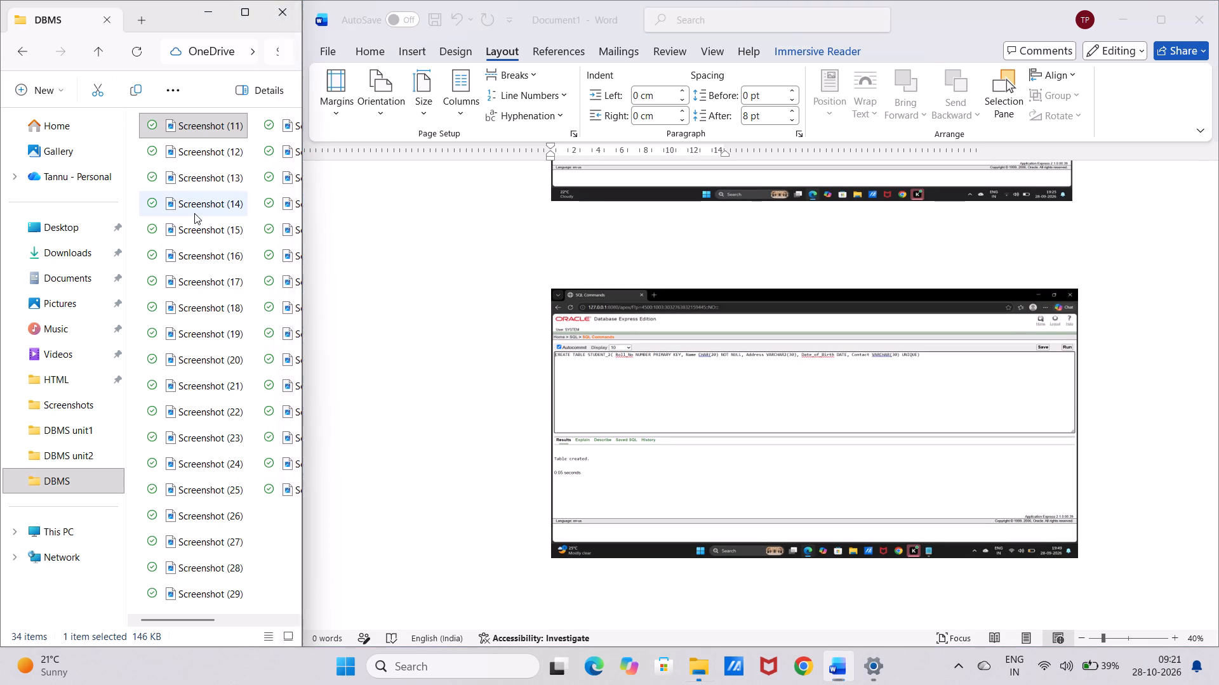
key("ctrl+c")
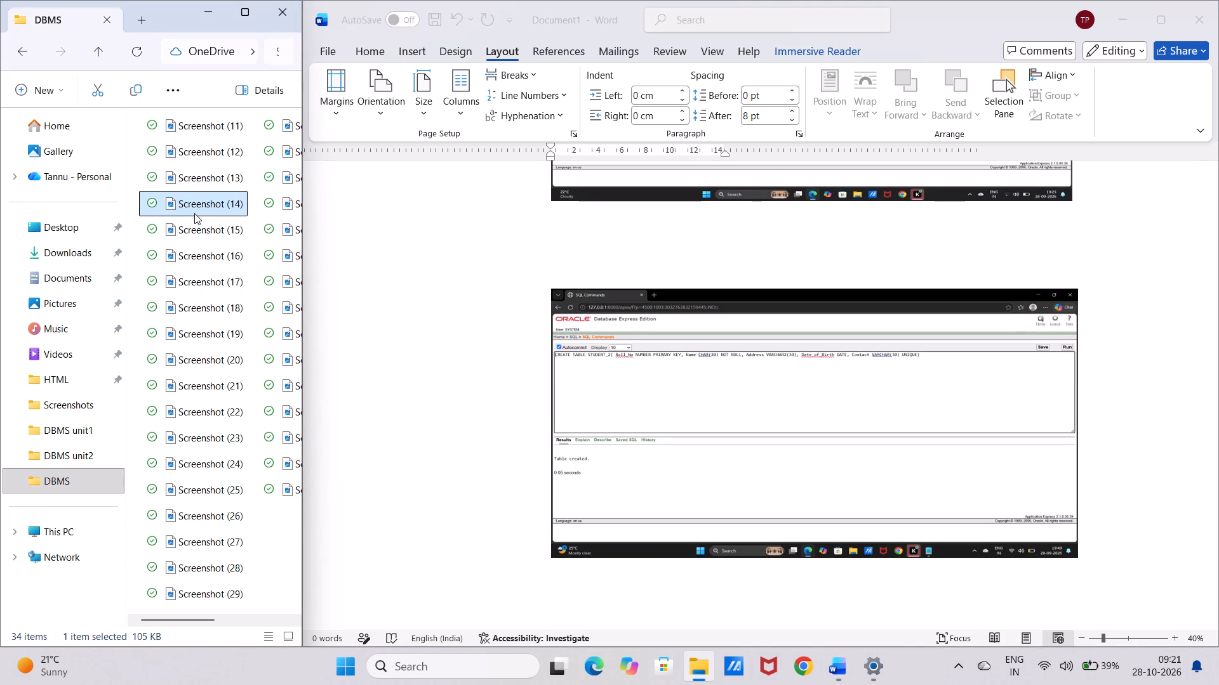
left_click(625, 608)
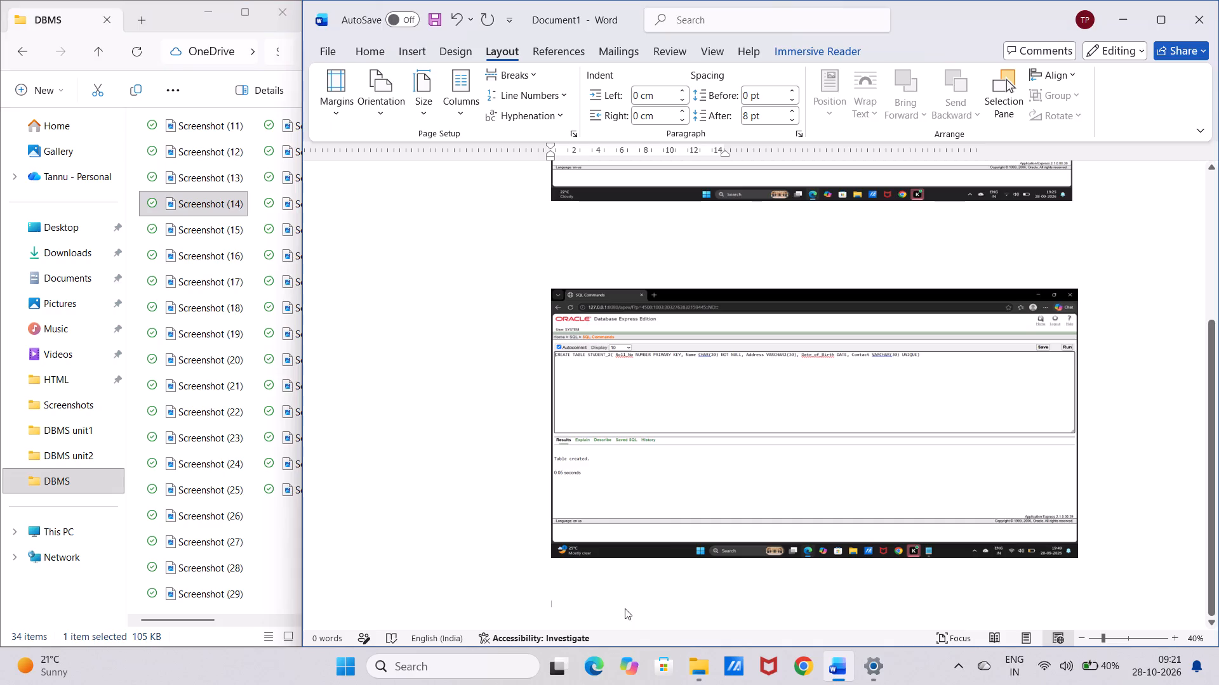
key("ctrl+v")
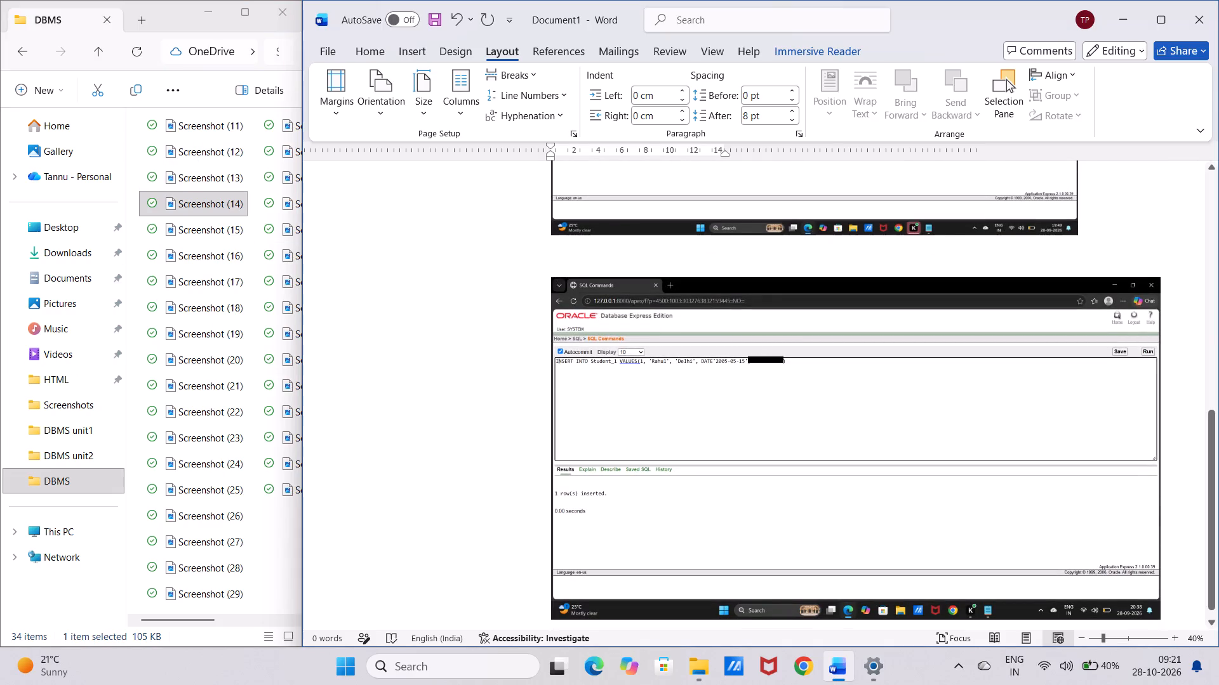
Reduce the height and width of the pasted Screenshot (14) picture until its width roughly matches the picture above.
left_click(796, 347)
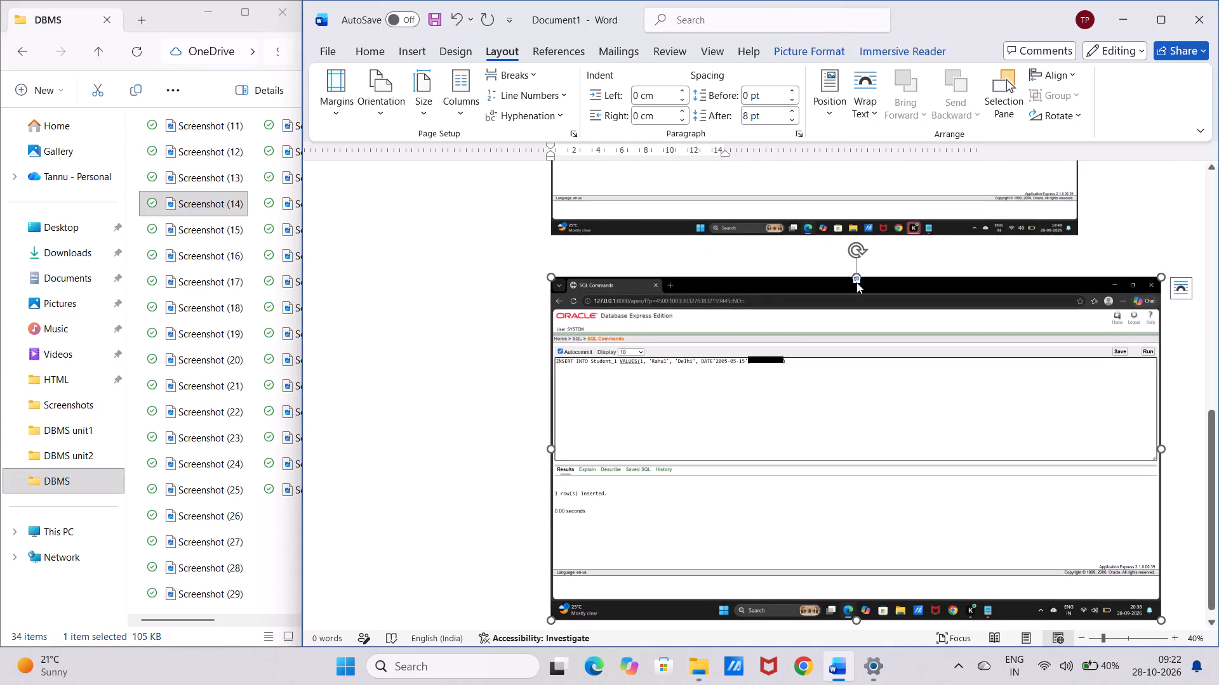
left_click_drag(855, 275, 852, 321)
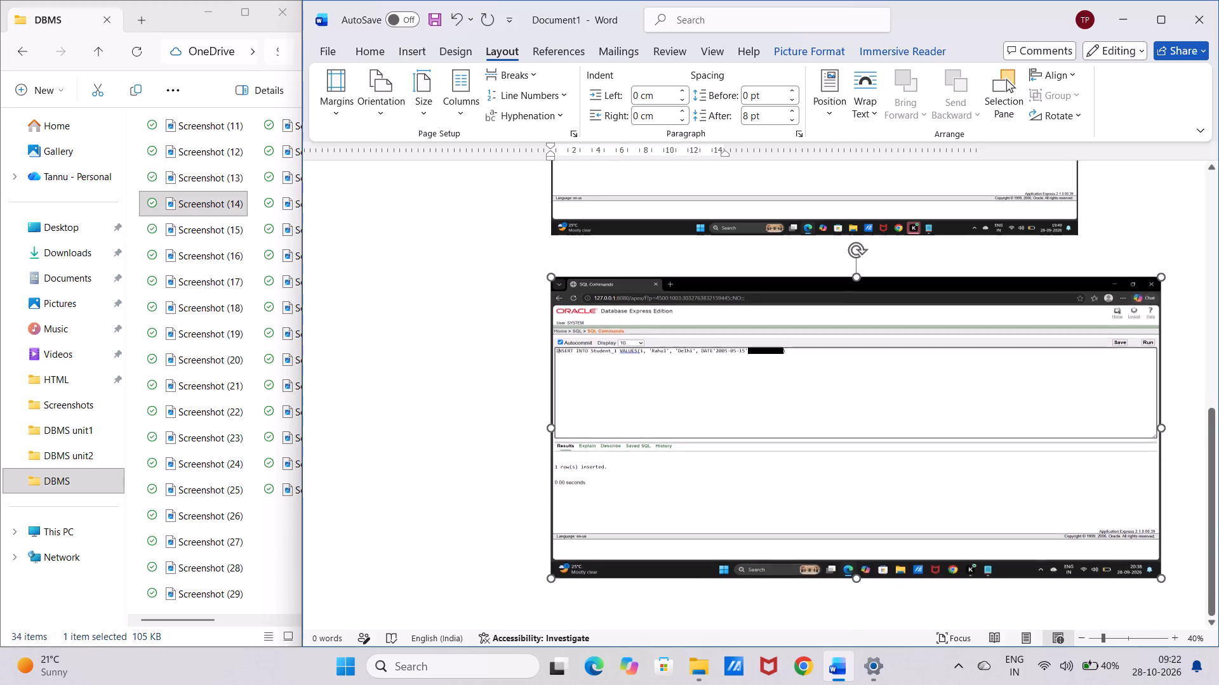
left_click_drag(852, 321, 846, 382)
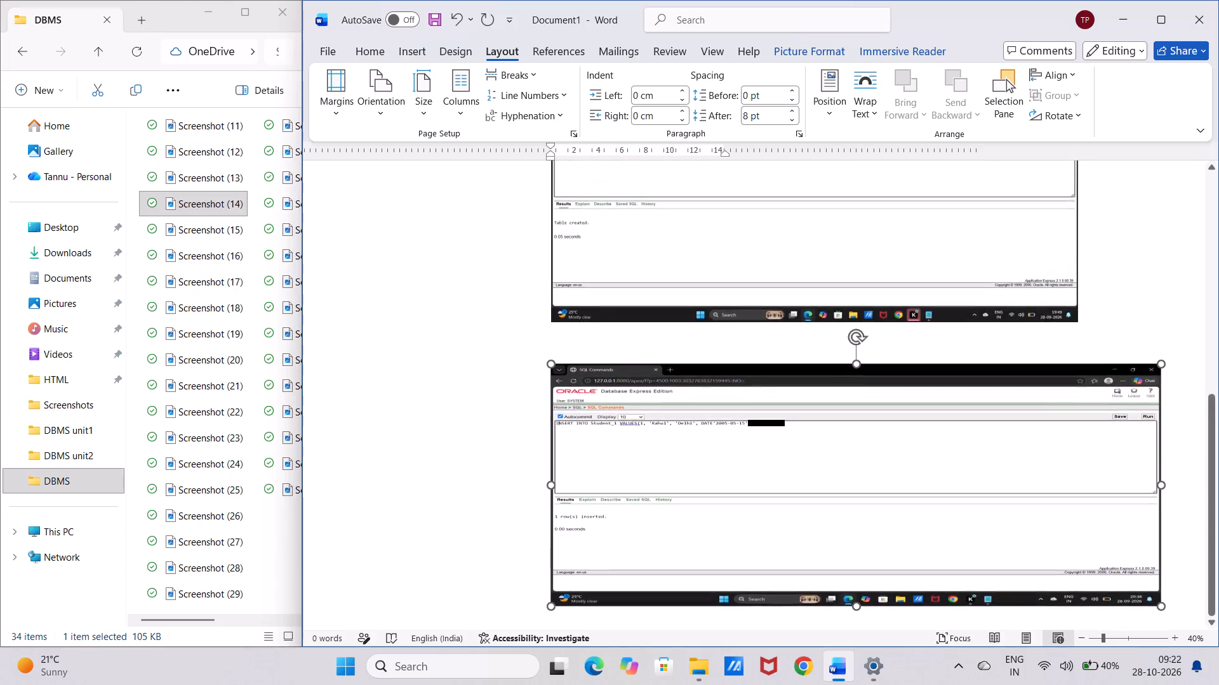
left_click_drag(846, 382, 847, 393)
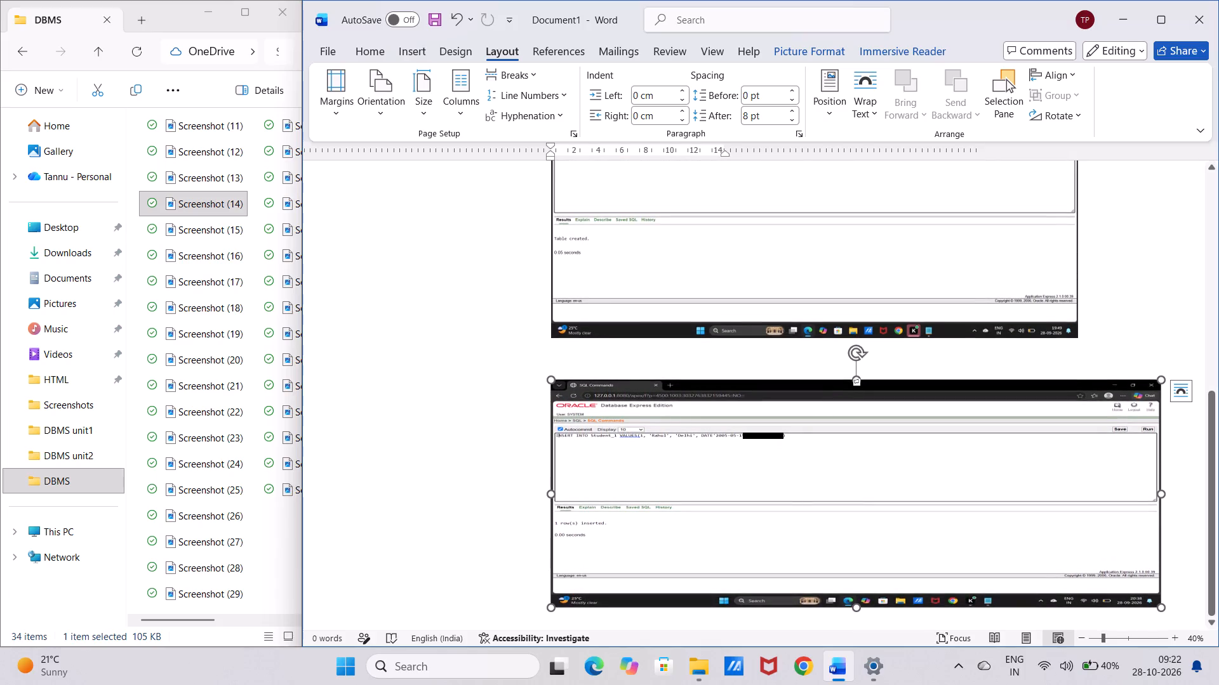
left_click_drag(1161, 494, 1108, 506)
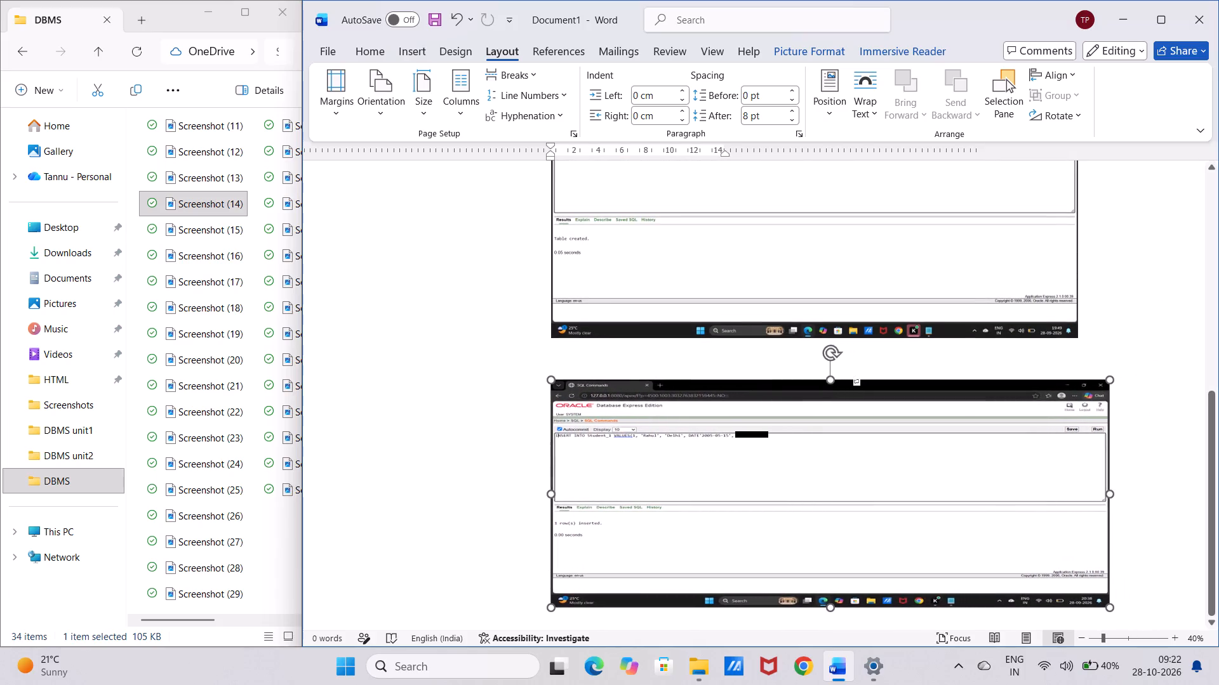
left_click_drag(1108, 506, 1079, 506)
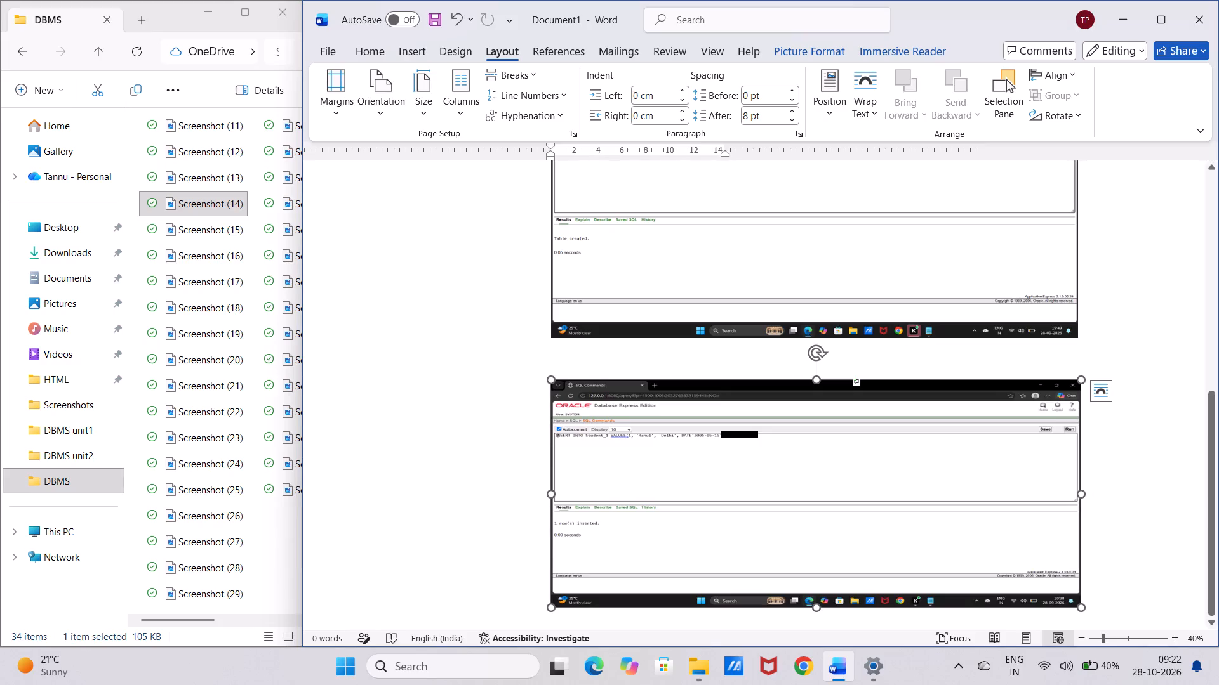
Copy Screenshot (13) from the DBMS folder and paste it on the blank line above the Screenshot (14) picture in Word.
left_click(522, 389)
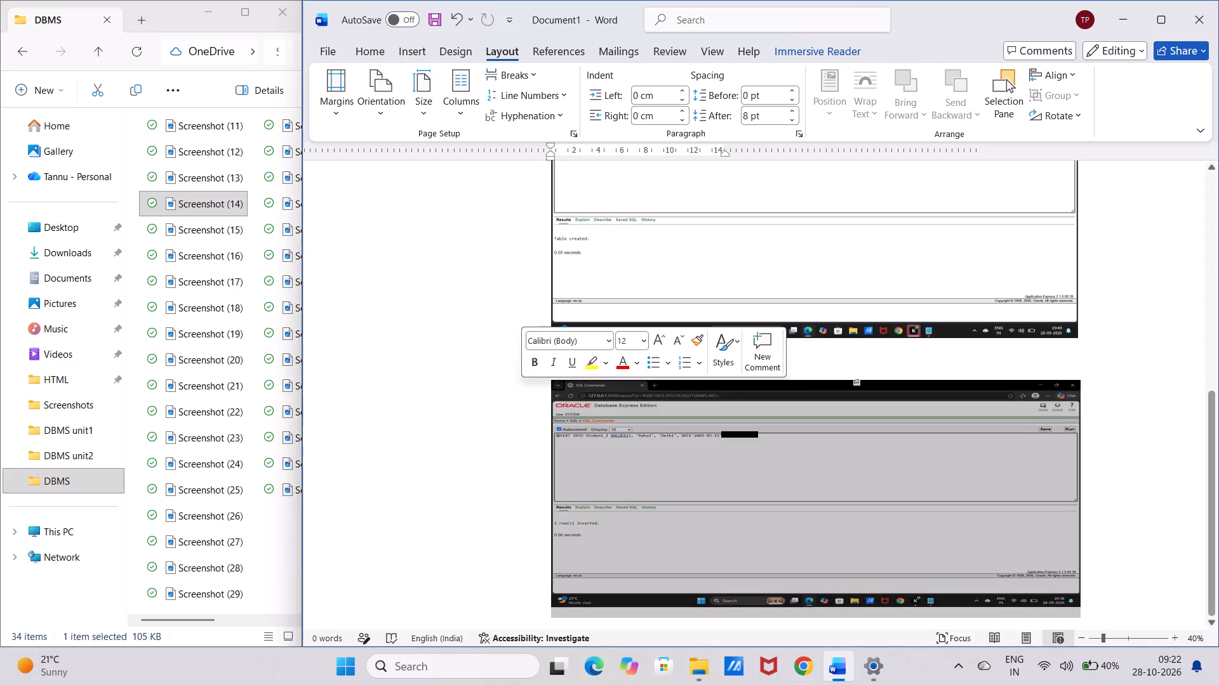
left_click(1167, 375)
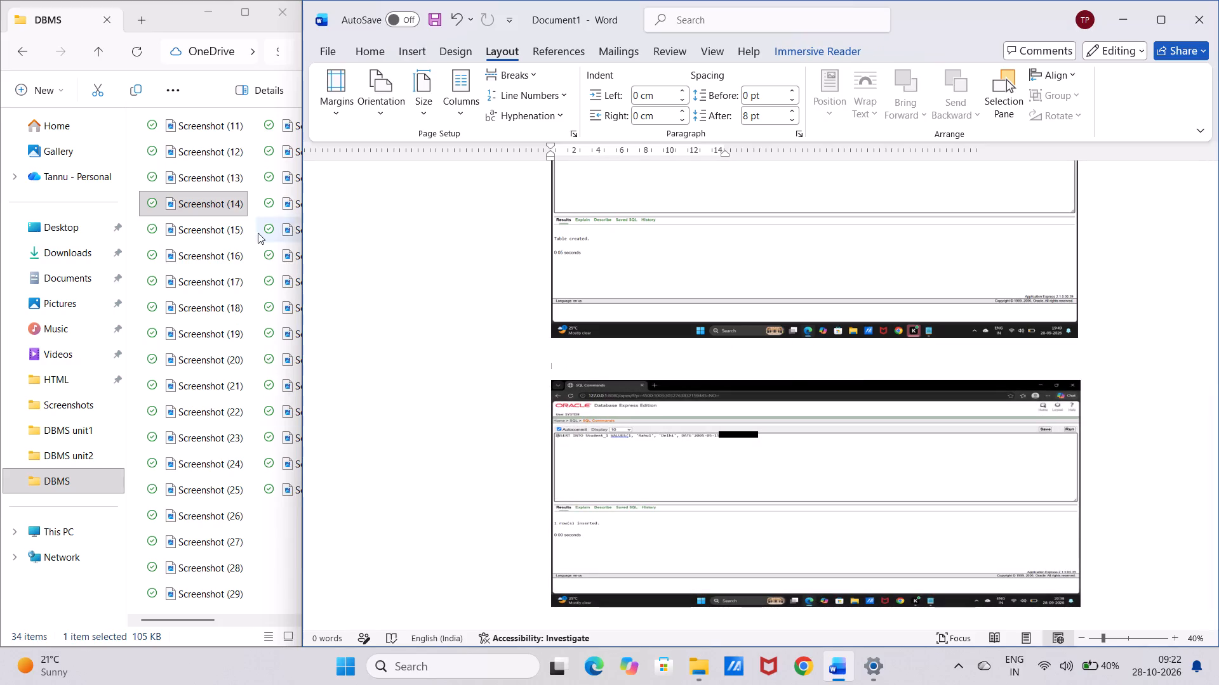
left_click(192, 178)
key("ctrl+c")
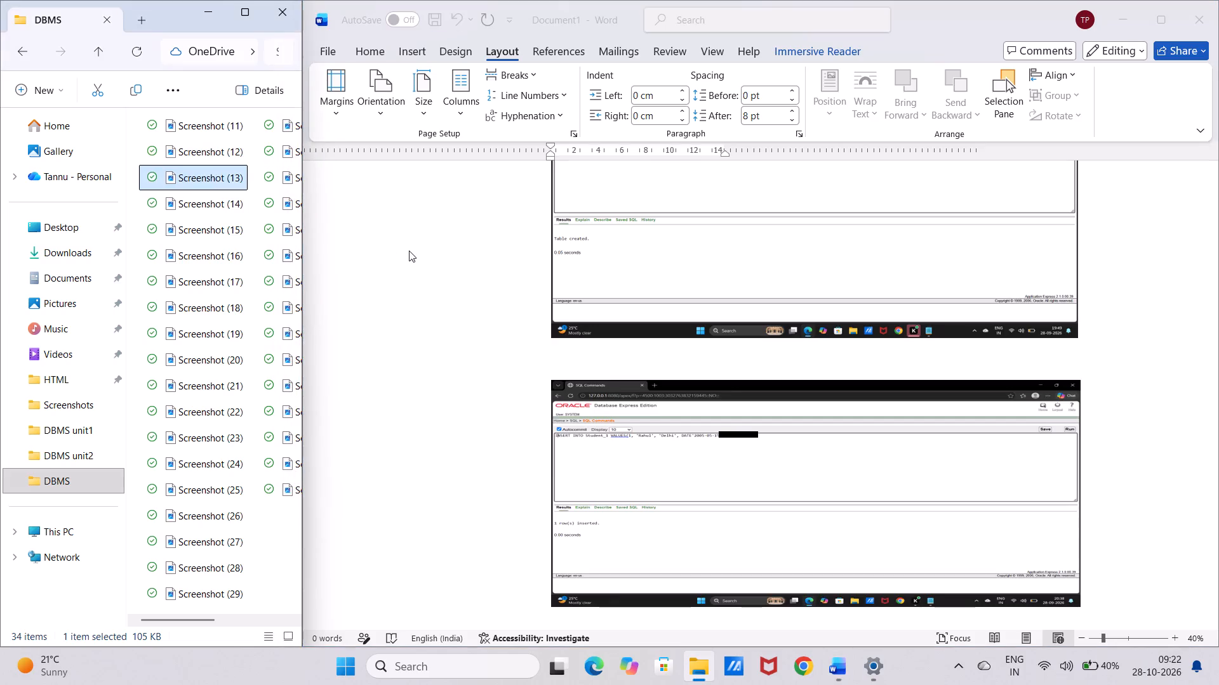
left_click(543, 528)
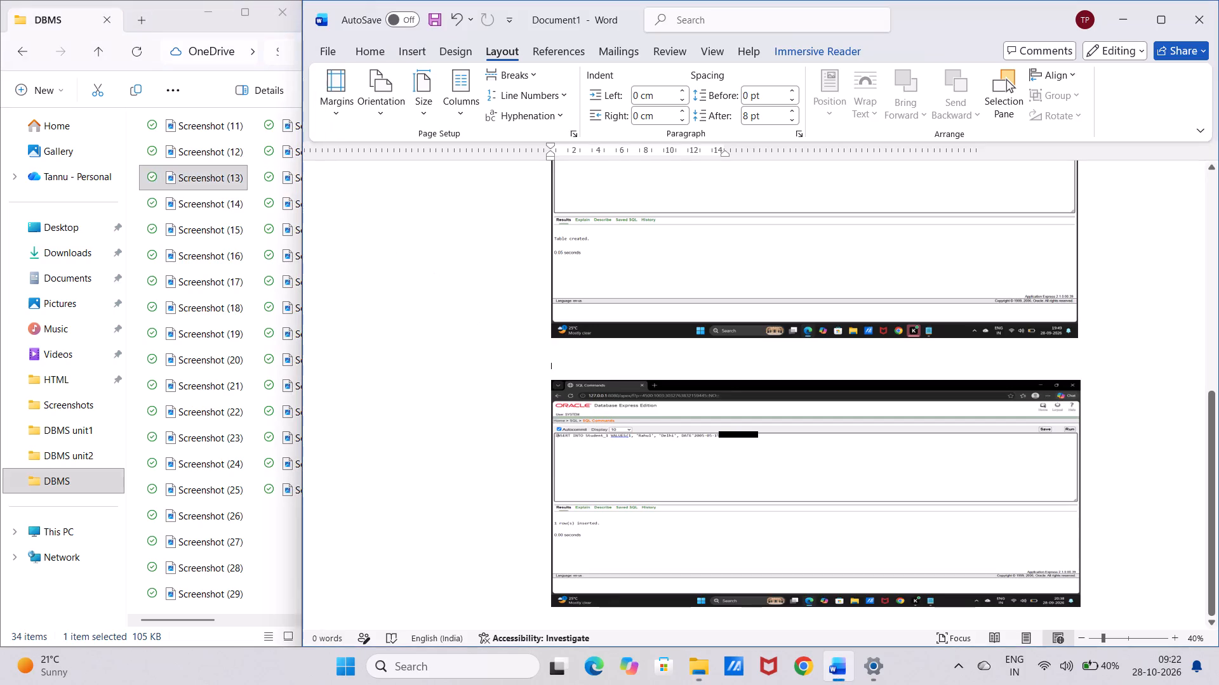
key("ctrl+v")
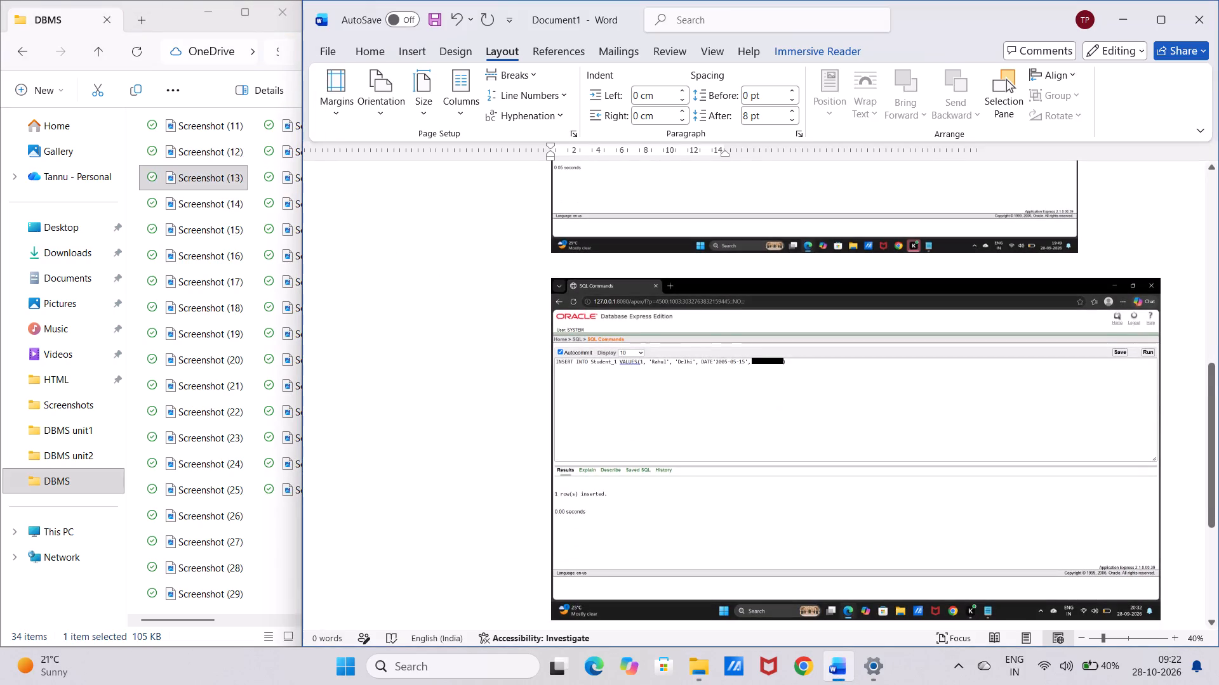
Review the order, size and spacing of the pasted pictures in the document.
scroll(611, 492, "up", 10)
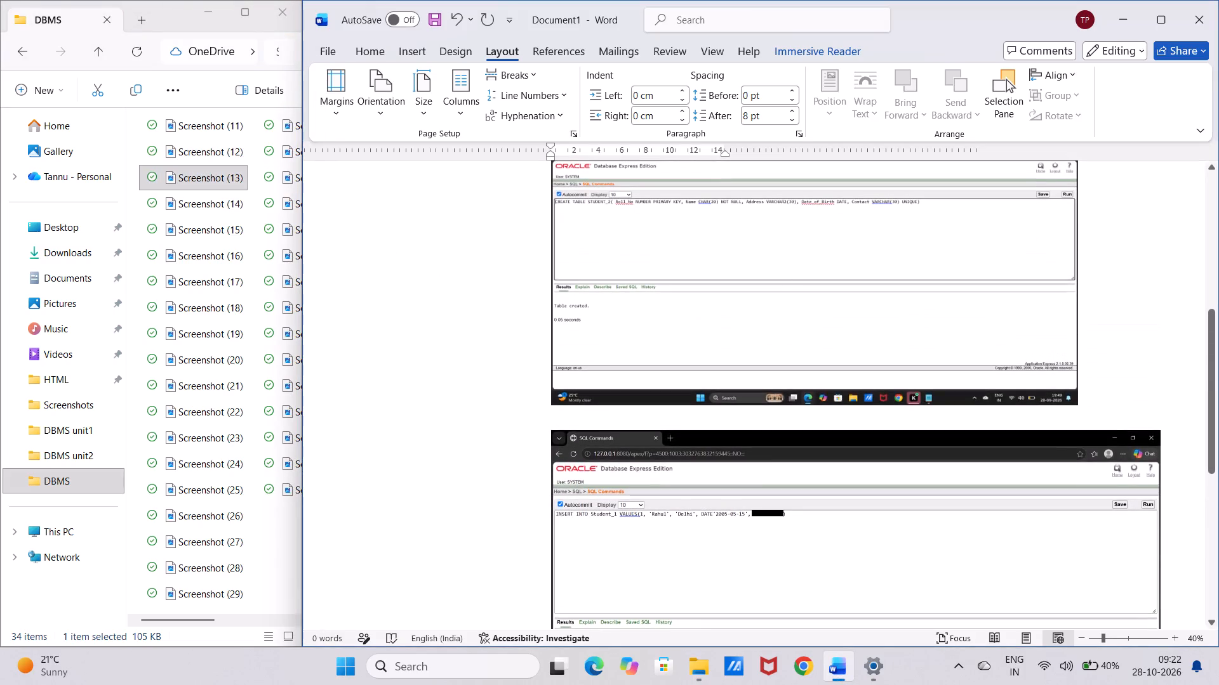
scroll(611, 490, "up", 9)
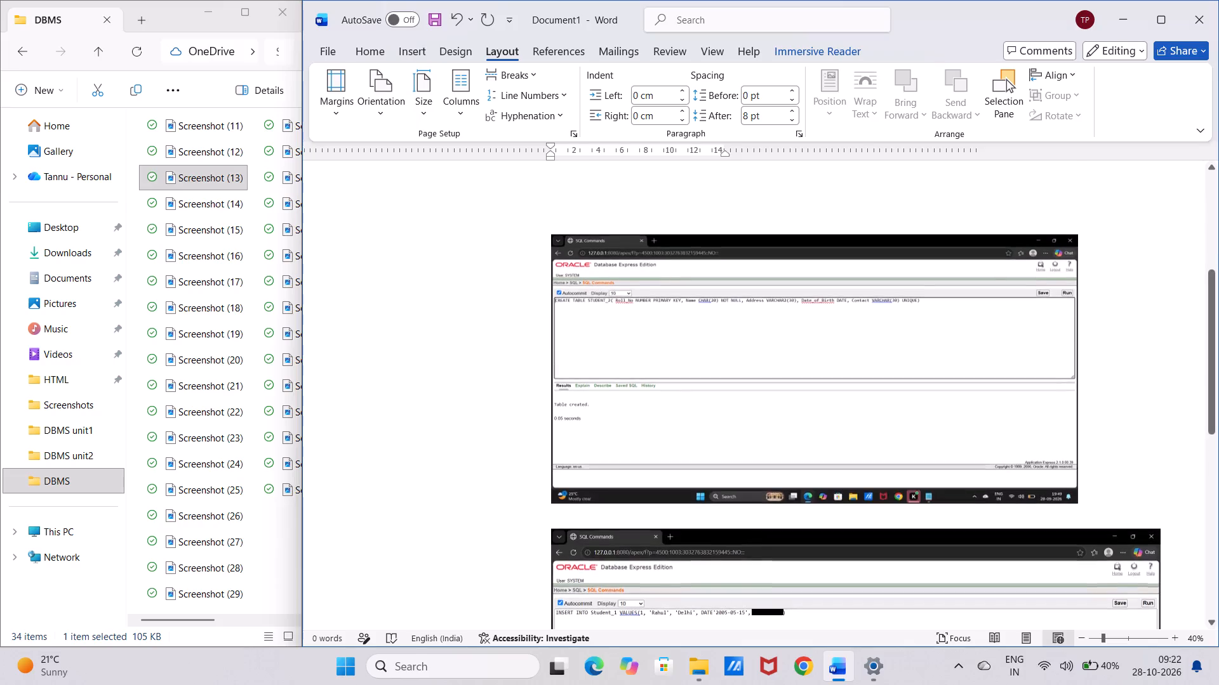
scroll(611, 490, "up", 1)
scroll(611, 490, "down", 14)
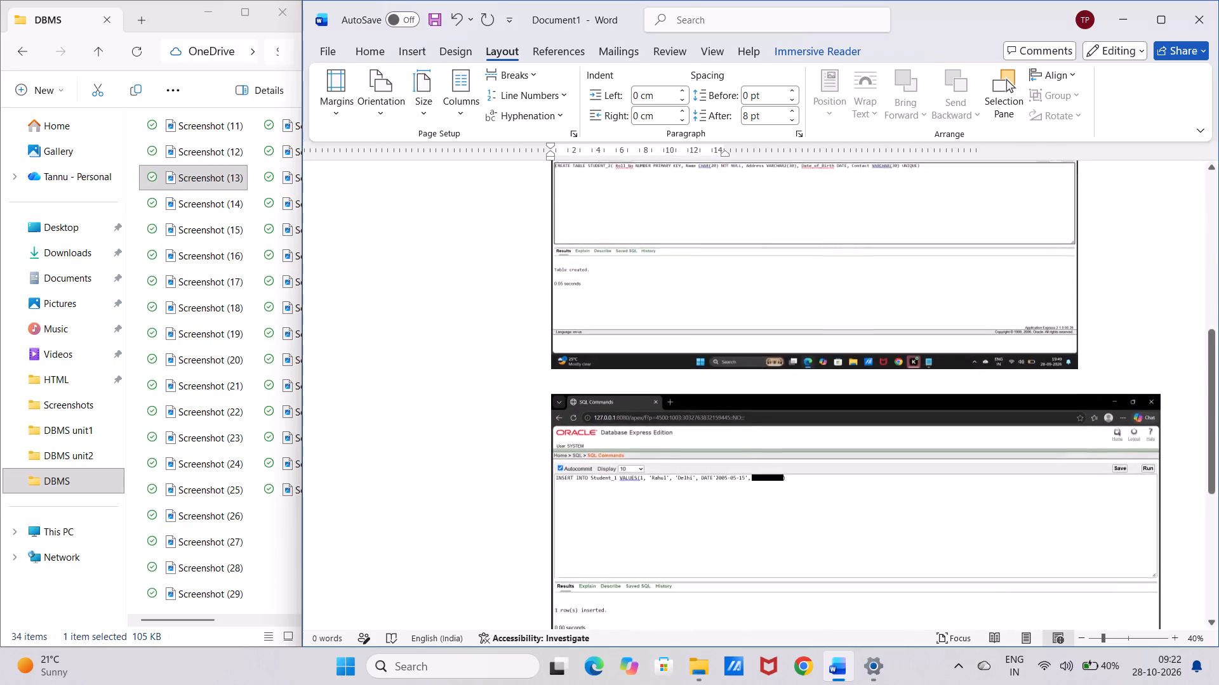
Shrink the Screenshot (13) picture proportionally until its width roughly matches the picture above it.
scroll(611, 490, "down", 4)
left_click(653, 358)
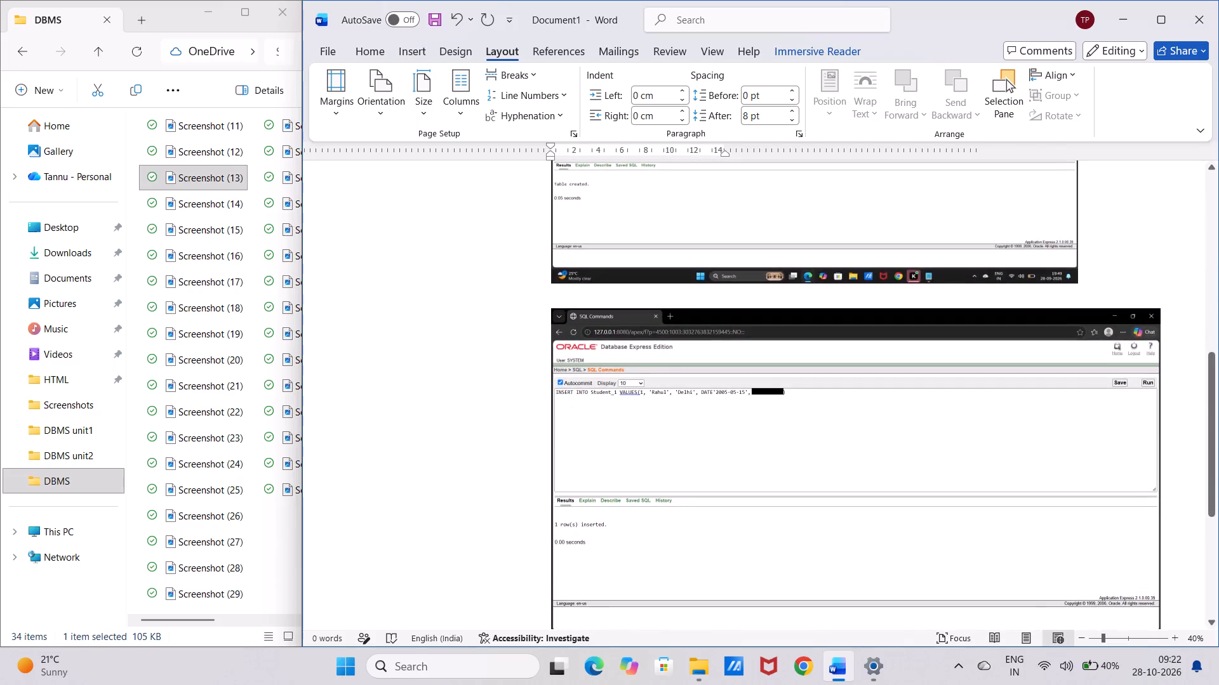
left_click_drag(552, 311, 554, 311)
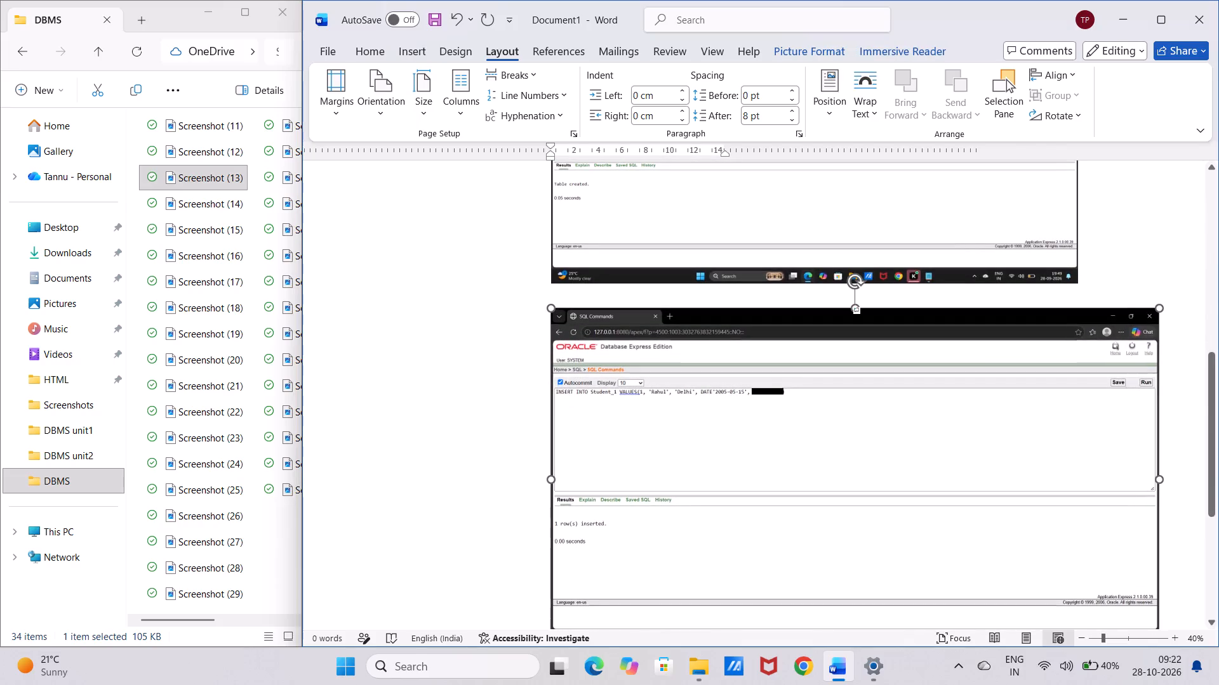
left_click_drag(554, 311, 607, 375)
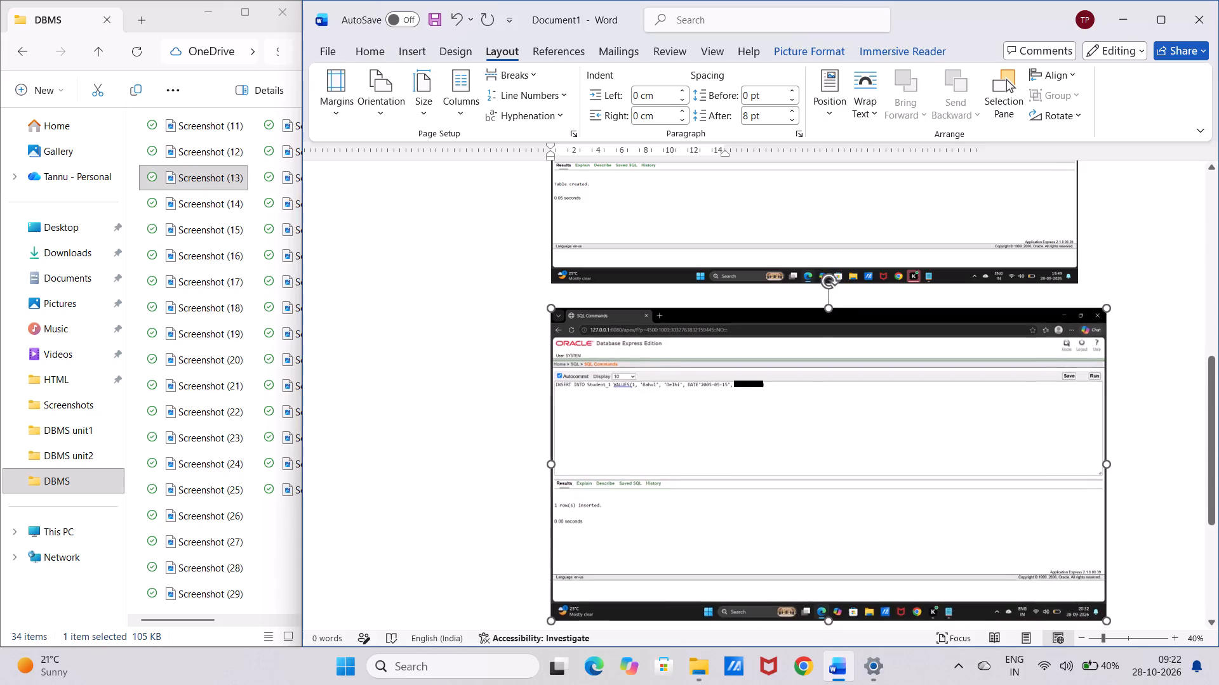
left_click_drag(607, 375, 630, 407)
scroll(634, 452, "down", 2)
scroll(635, 456, "up", 1)
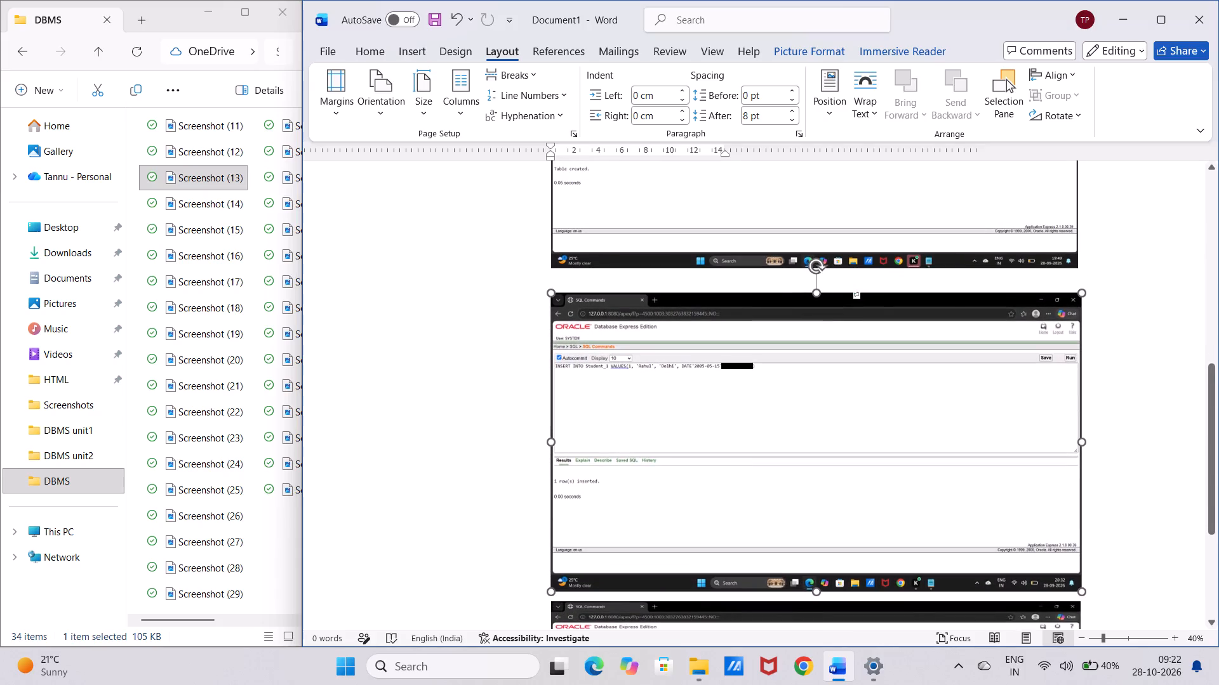
left_click_drag(552, 294, 552, 294)
left_click_drag(552, 294, 558, 303)
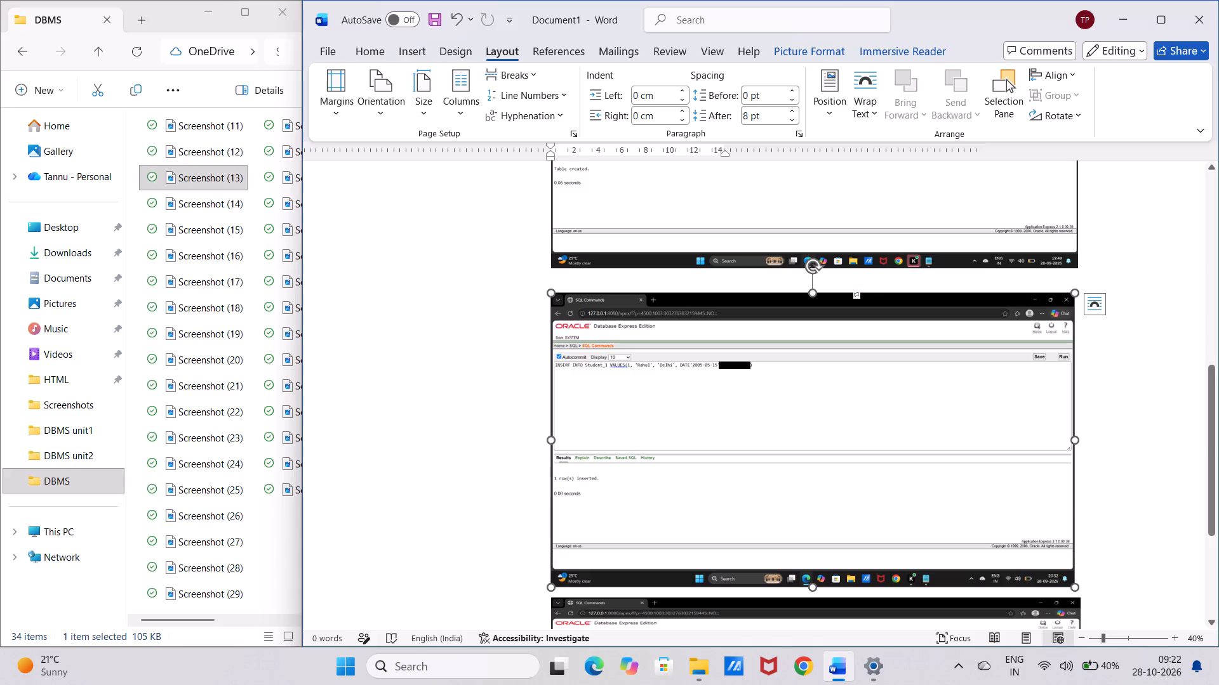
Insert two page breaks between the Screenshot (13) and Screenshot (14) pictures.
left_click(1116, 516)
left_click(510, 67)
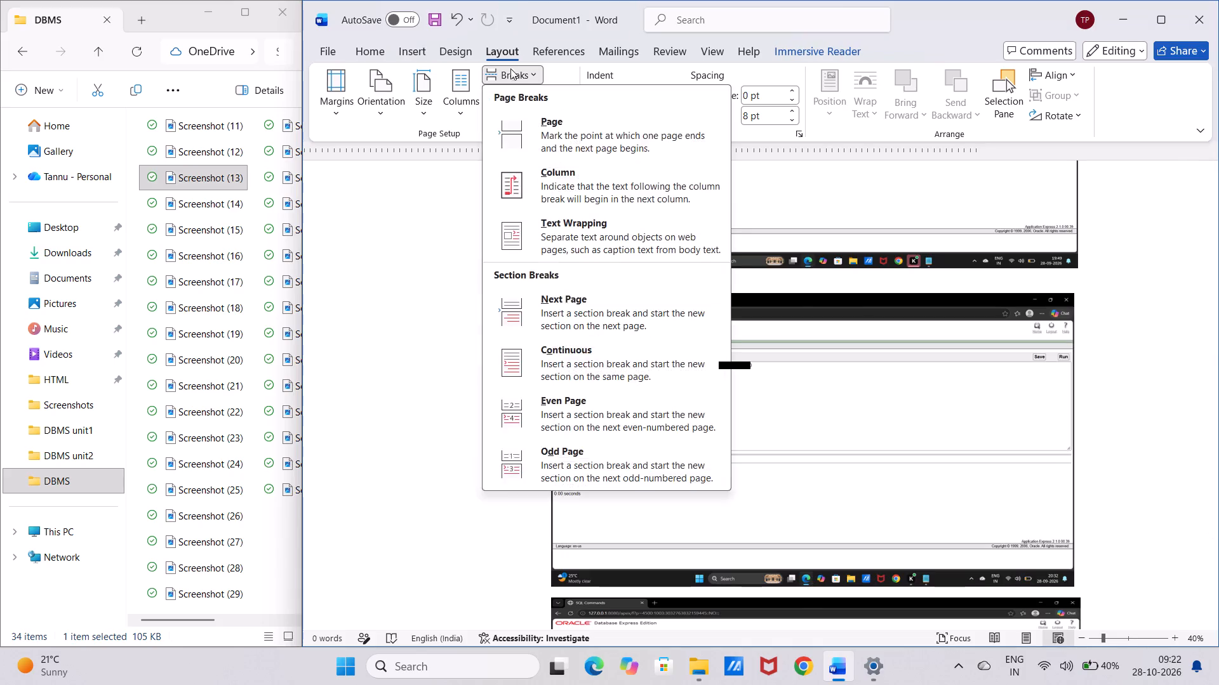
left_click(535, 150)
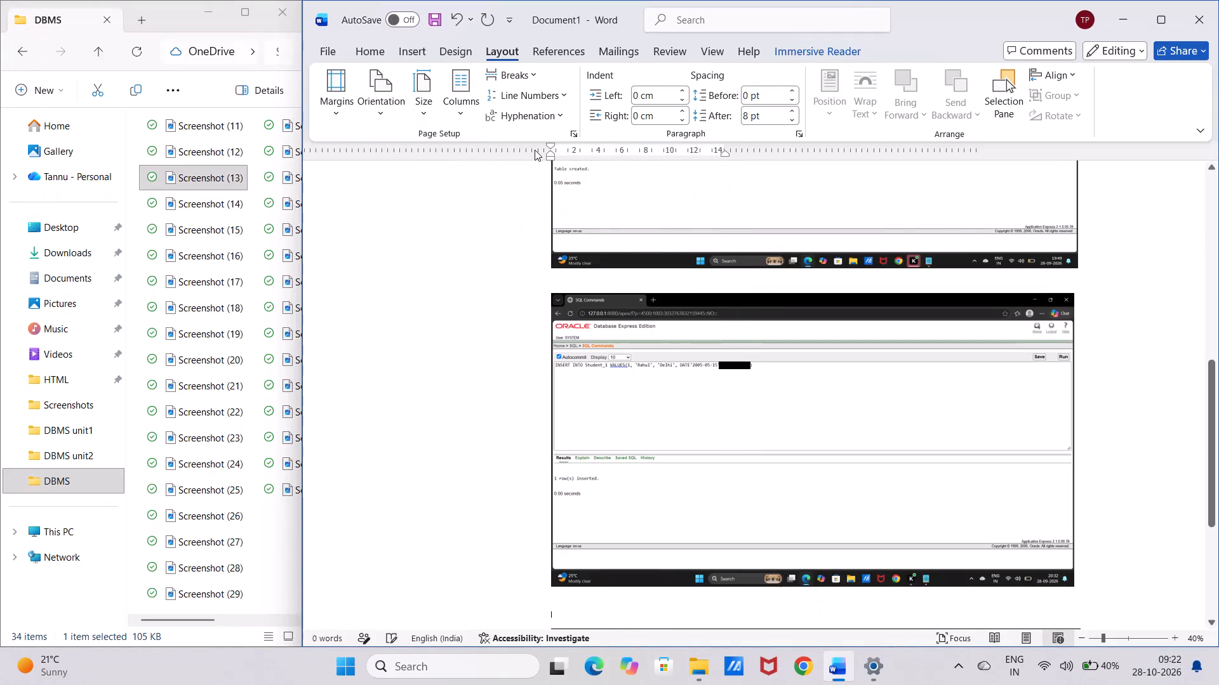
scroll(626, 252, "down", 6)
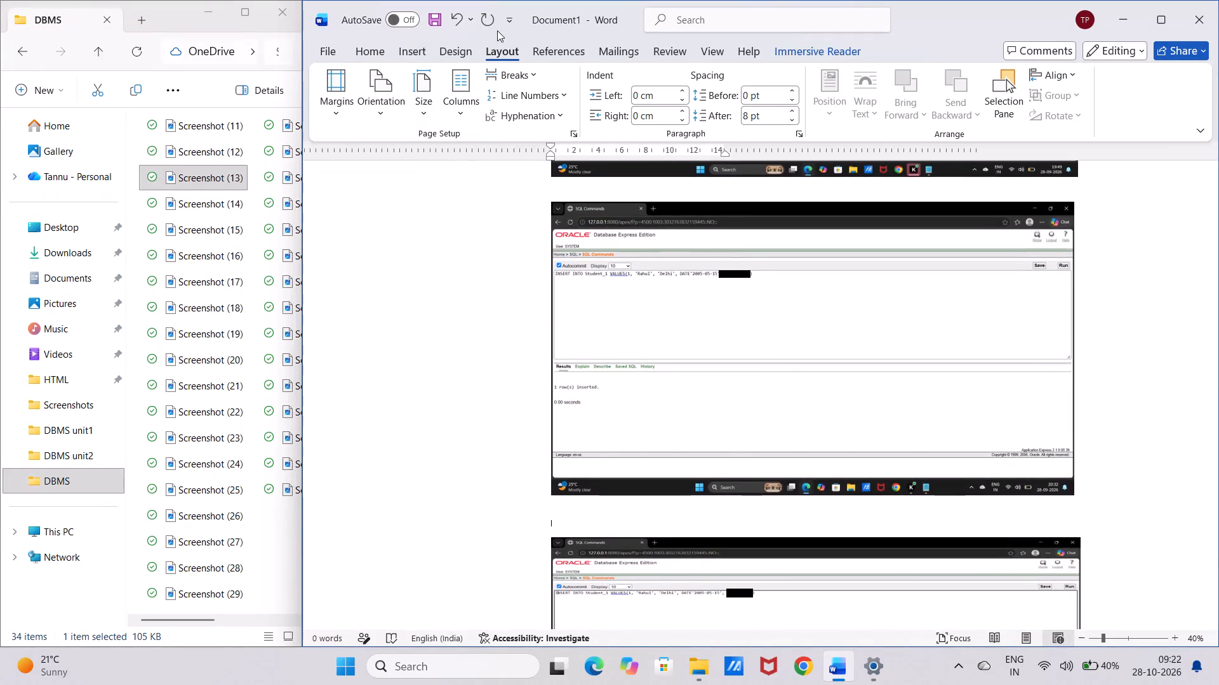
left_click(506, 72)
left_click(524, 134)
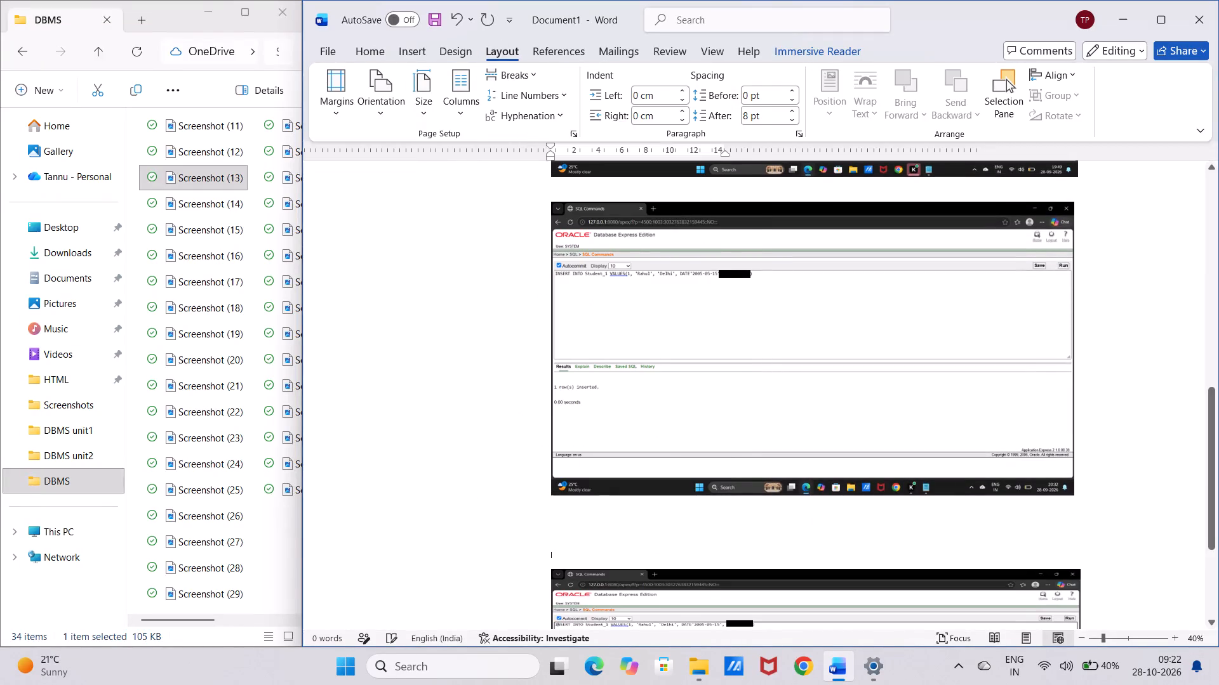
Review the order, sizes and spacing of all pictures from the first one down to the end of the document.
scroll(628, 218, "down", 4)
scroll(628, 218, "up", 3)
scroll(628, 214, "down", 2)
scroll(628, 214, "up", 16)
scroll(629, 208, "up", 20)
scroll(629, 208, "up", 13)
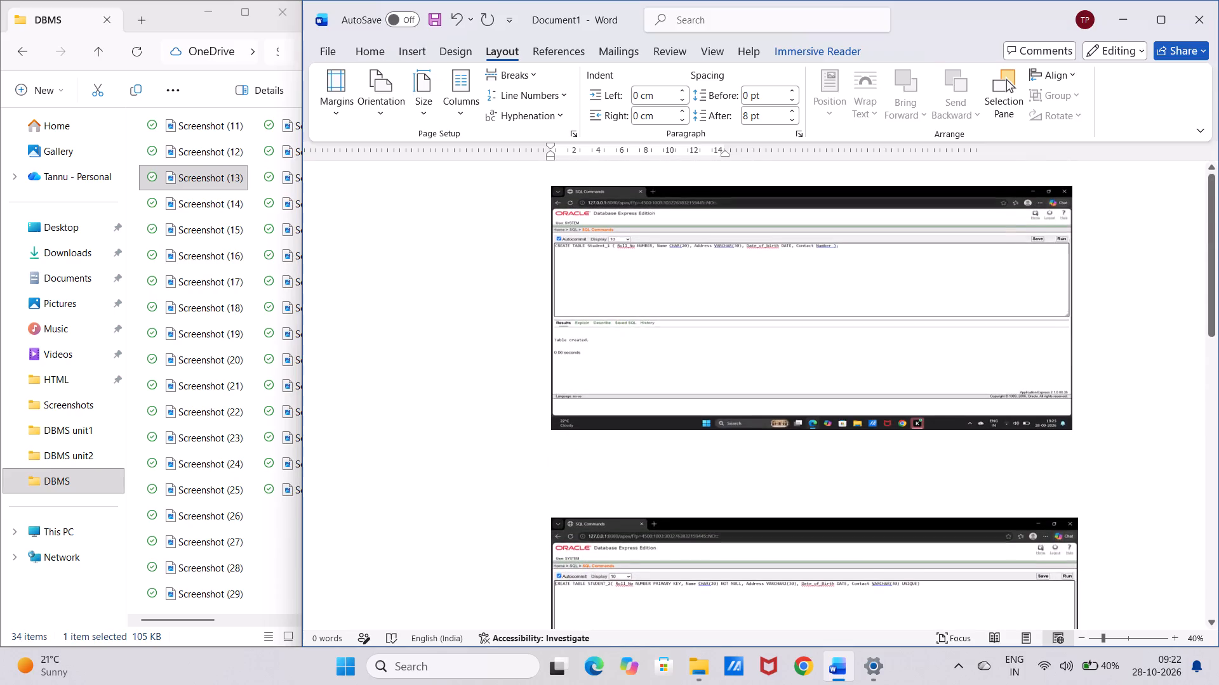
scroll(630, 208, "up", 6)
scroll(630, 209, "down", 19)
scroll(630, 211, "down", 20)
scroll(630, 211, "down", 6)
scroll(664, 262, "down", 12)
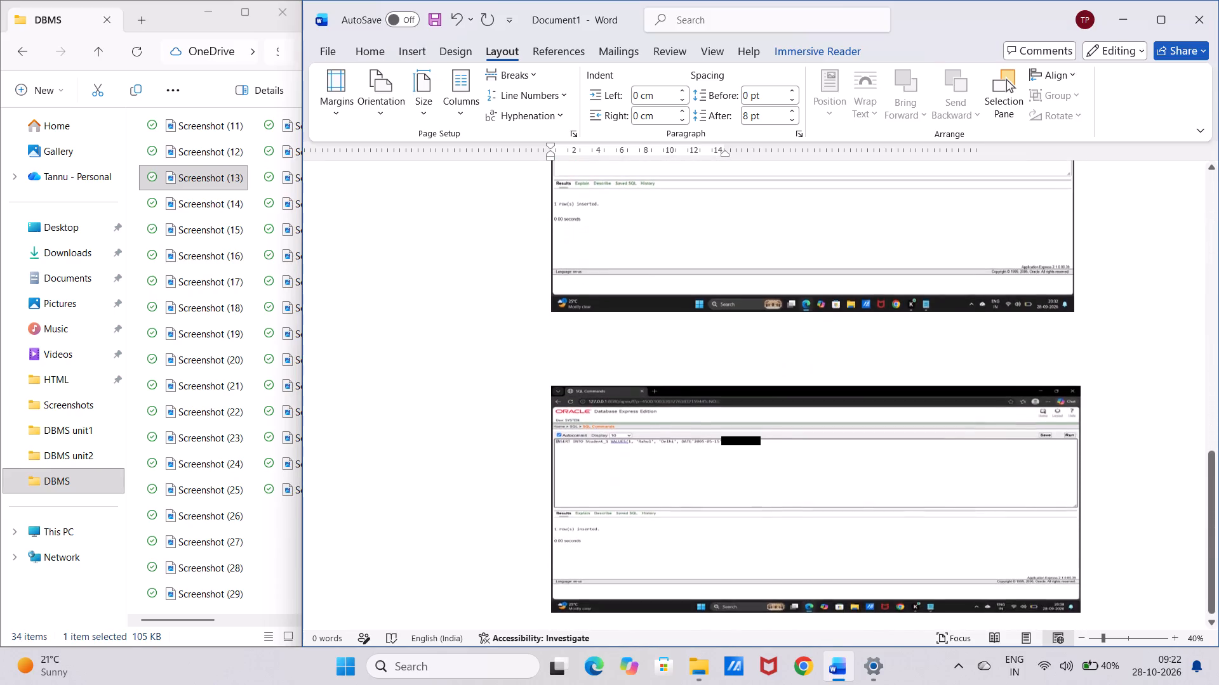
scroll(664, 262, "down", 9)
Insert a page break after the Screenshot (14) picture at the end of the document.
left_click(1174, 469)
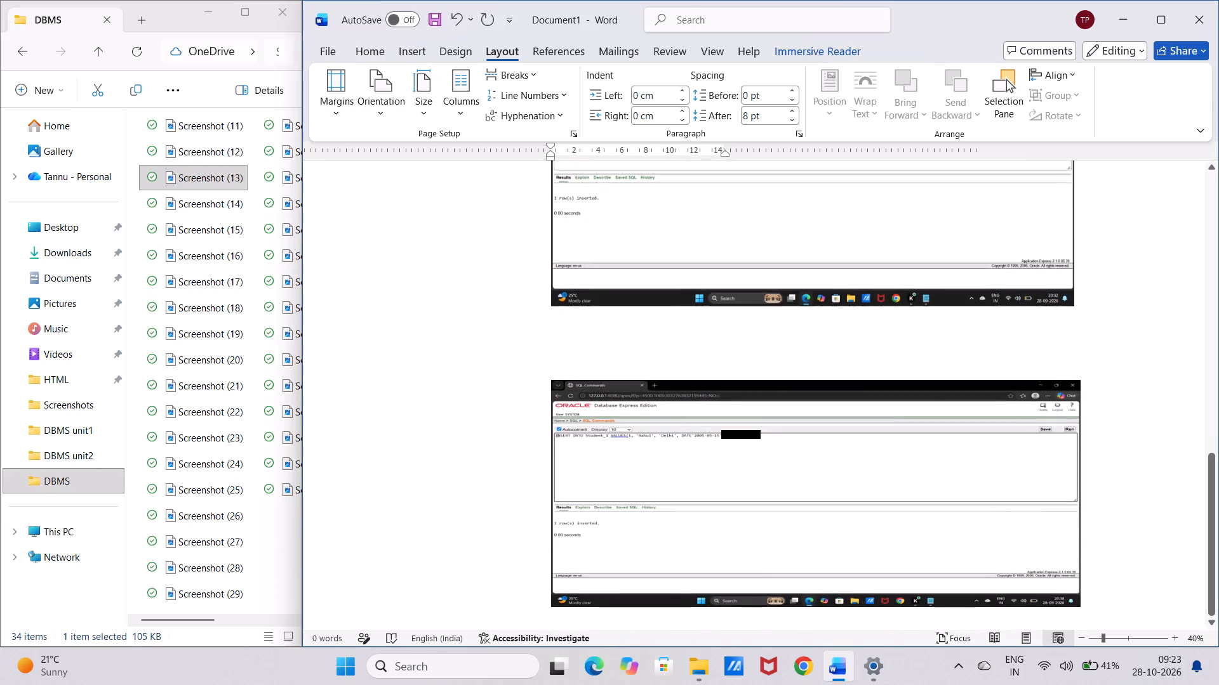
key("ctrl+Return")
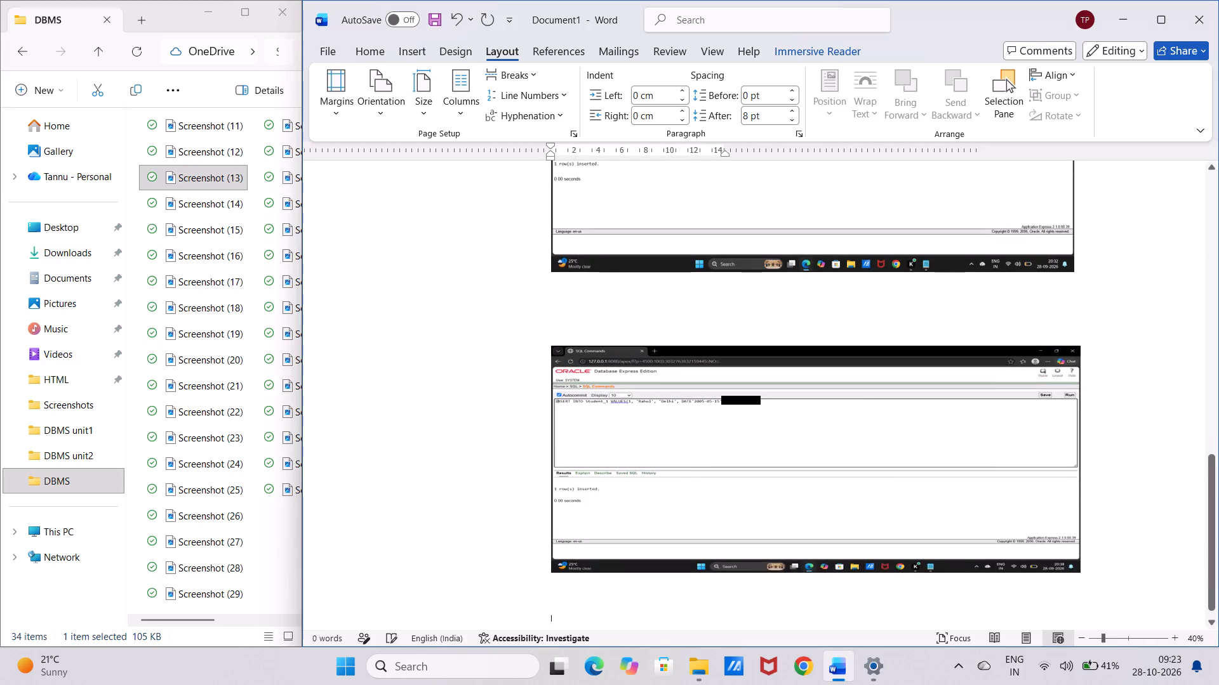
Copy Screenshot (15) from the DBMS folder and paste it into the Word document below the last picture.
left_click(216, 210)
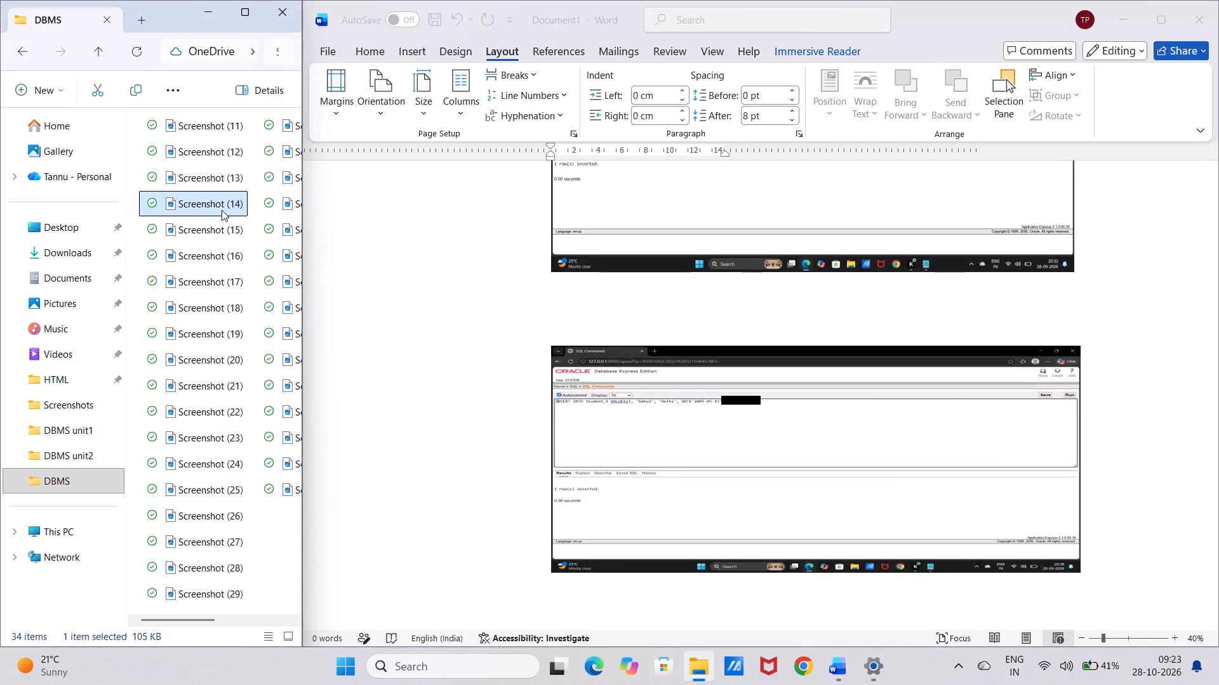
left_click(219, 228)
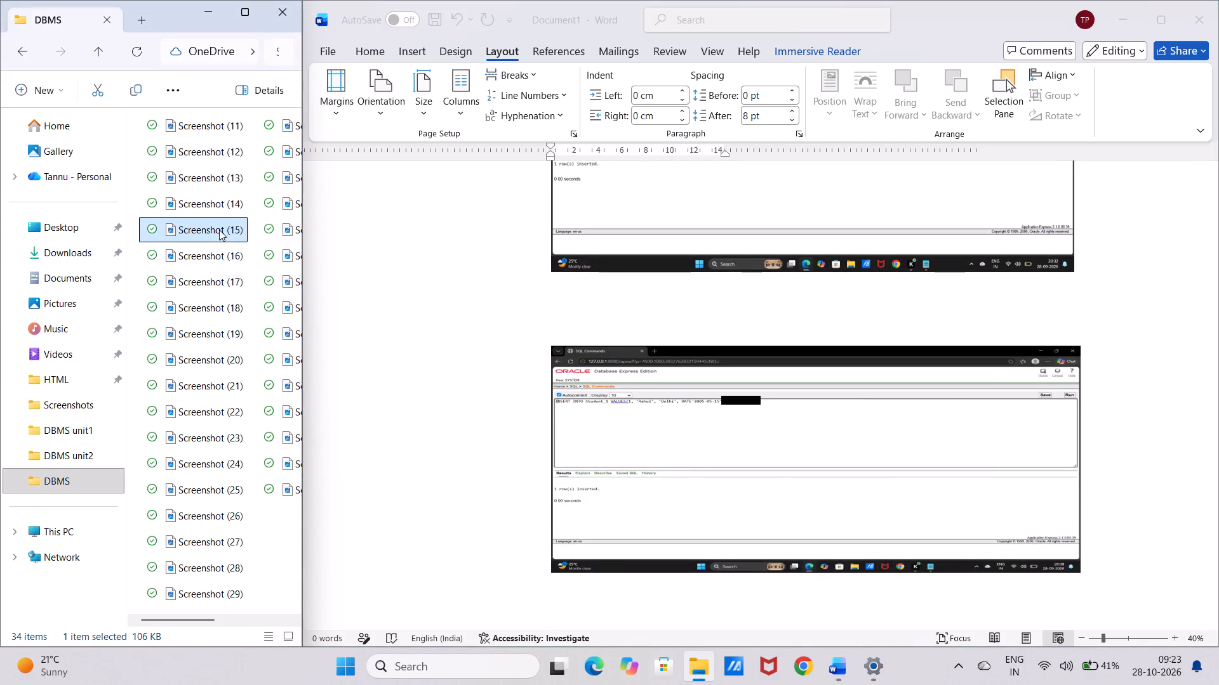
key("ctrl+c")
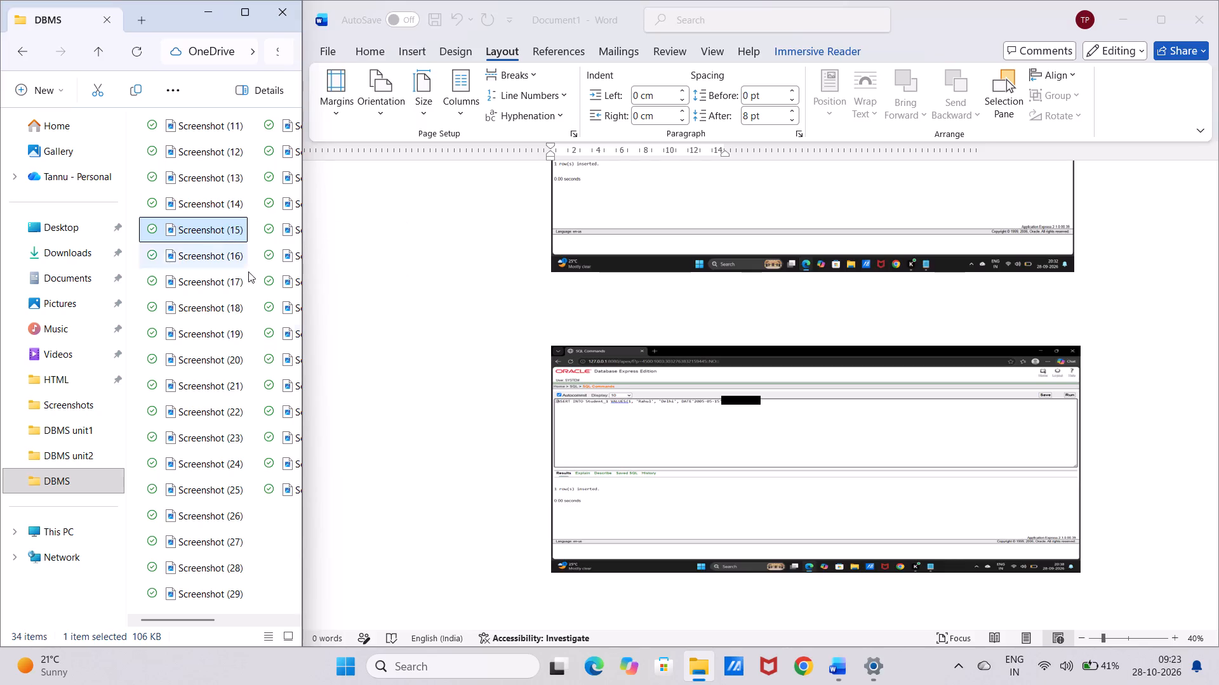
left_click(575, 607)
key("ctrl+v")
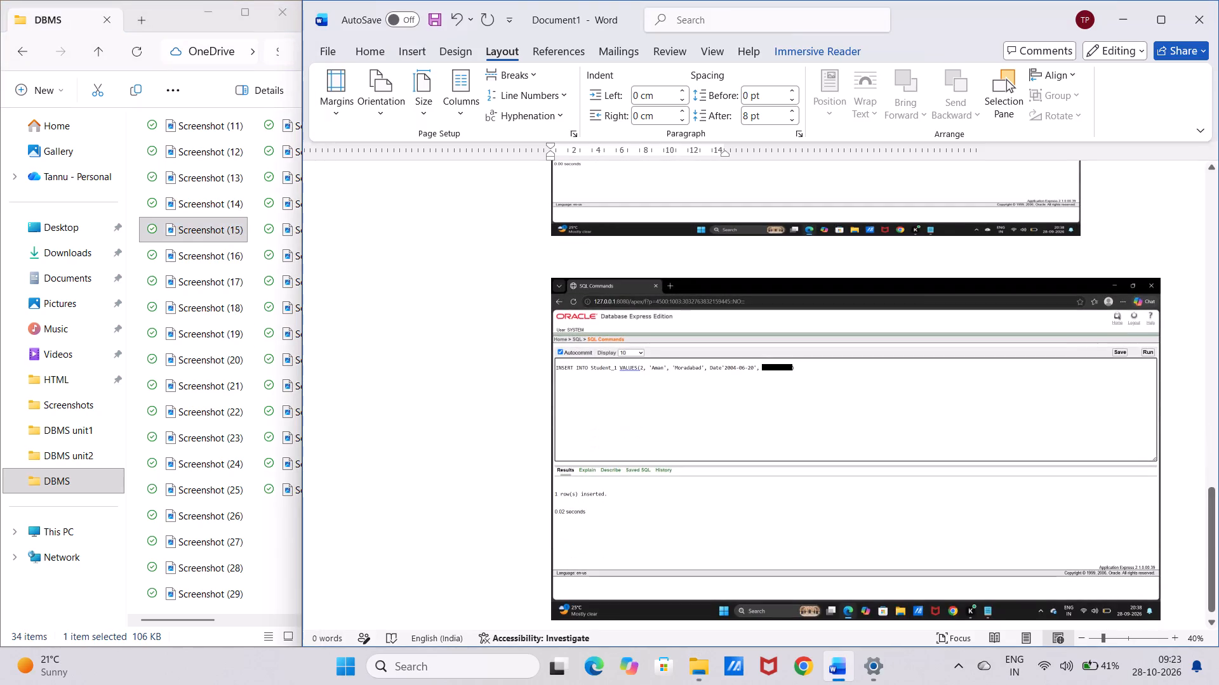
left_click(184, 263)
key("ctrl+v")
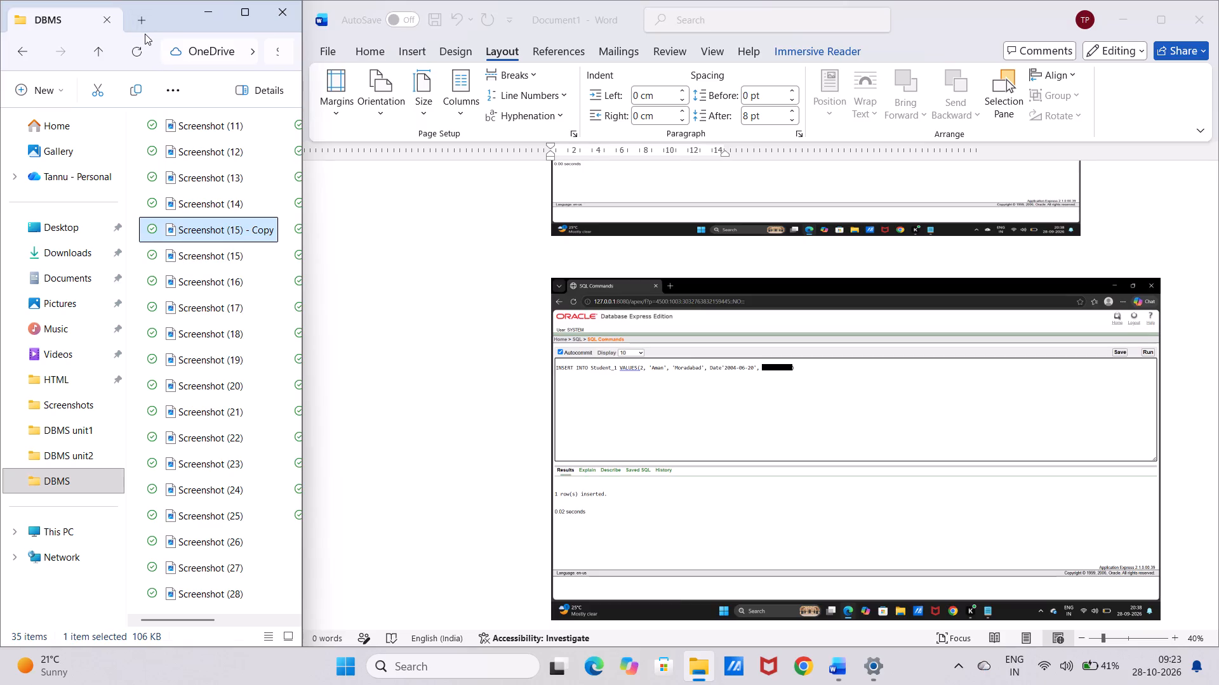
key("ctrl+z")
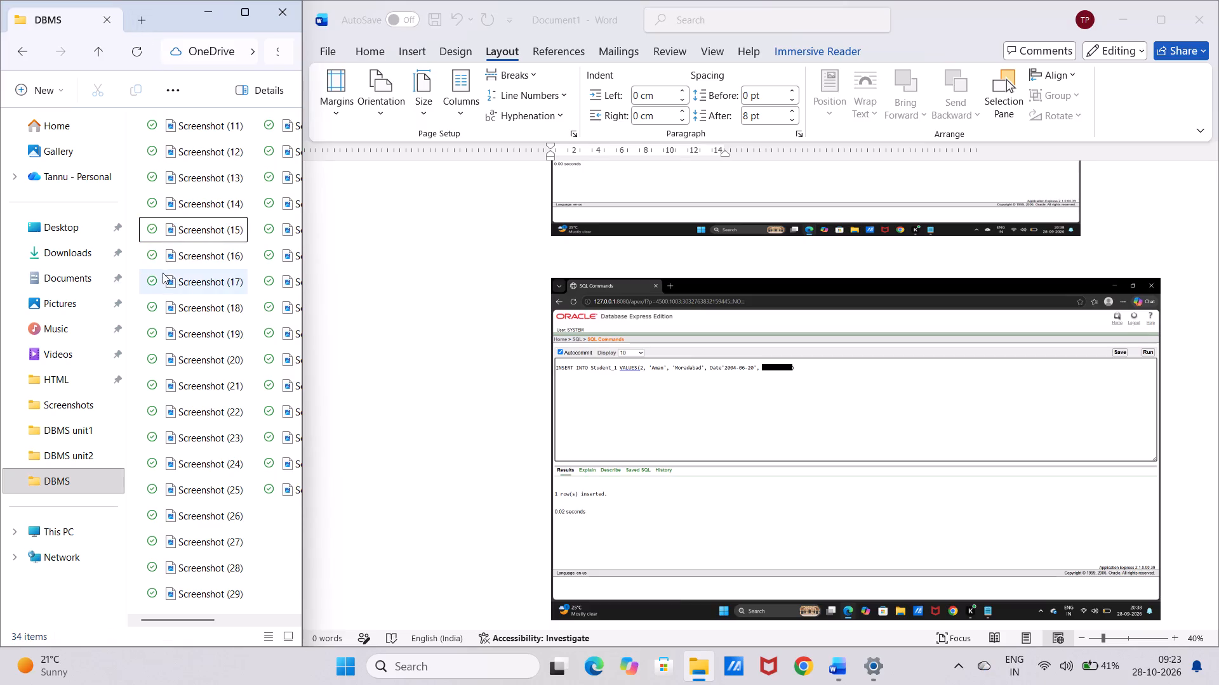
Copy Screenshot (16) from the DBMS folder and paste it into the Word document directly after the Screenshot (15) picture.
left_click(163, 268)
key("ctrl+c")
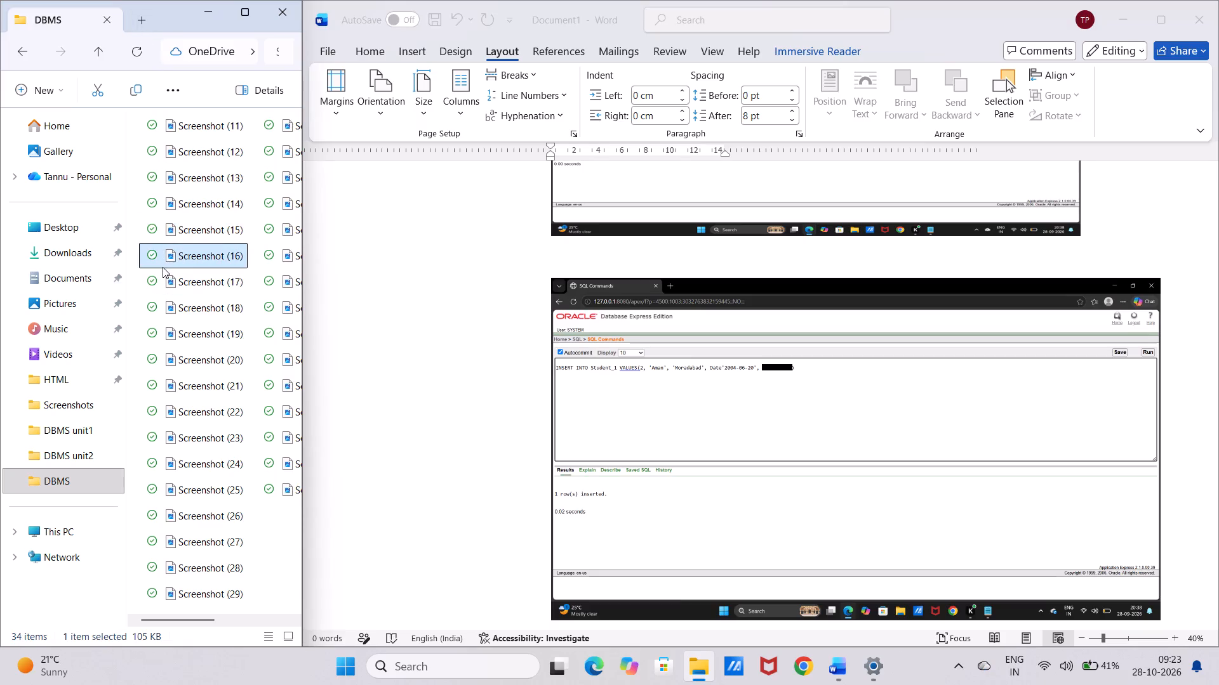
left_click(523, 483)
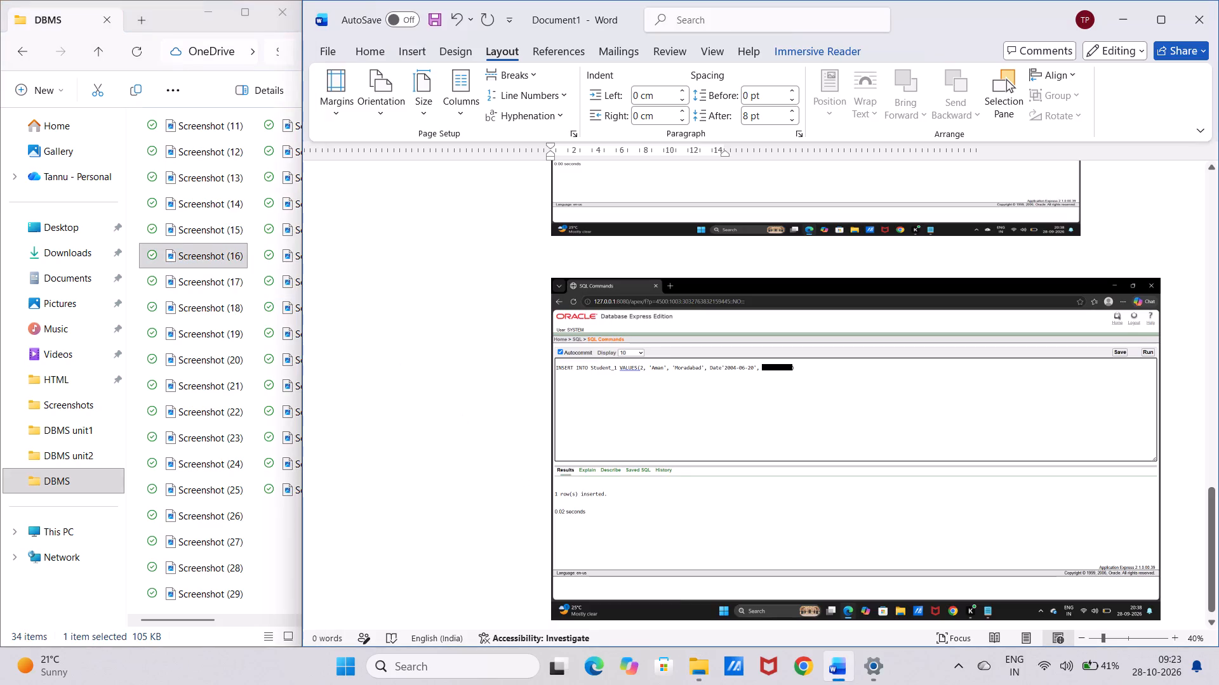
key("ctrl+v")
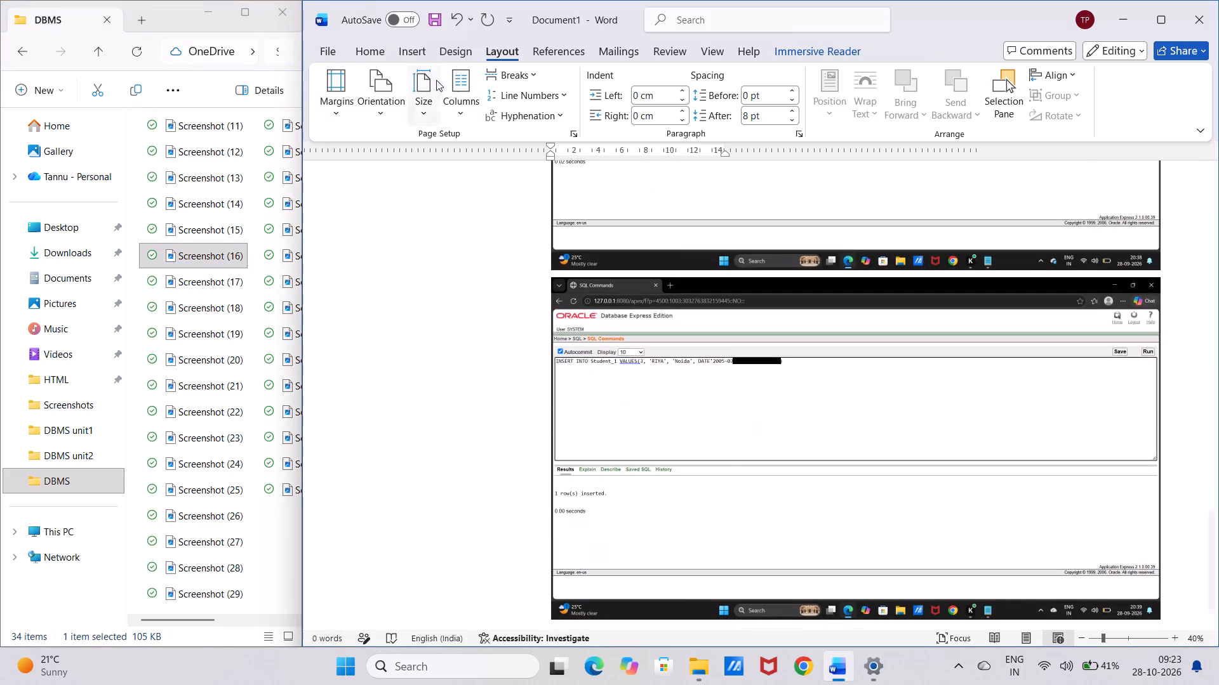
Insert a page break after the Screenshot (16) picture.
left_click(499, 79)
left_click(528, 137)
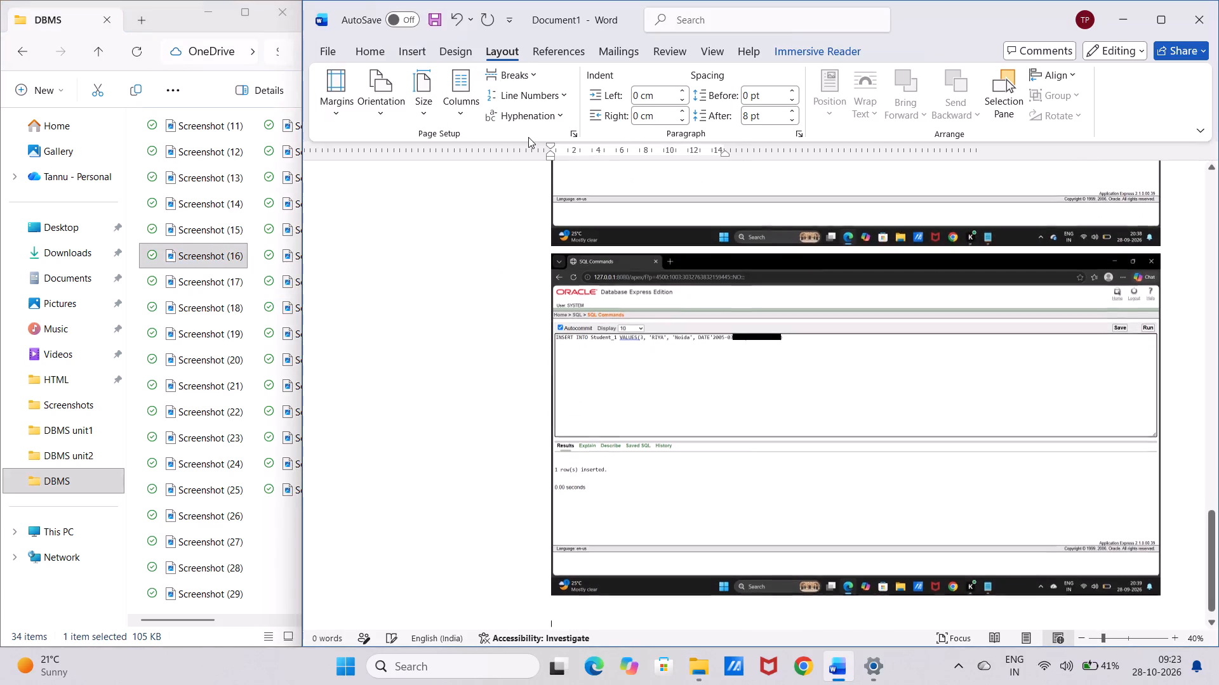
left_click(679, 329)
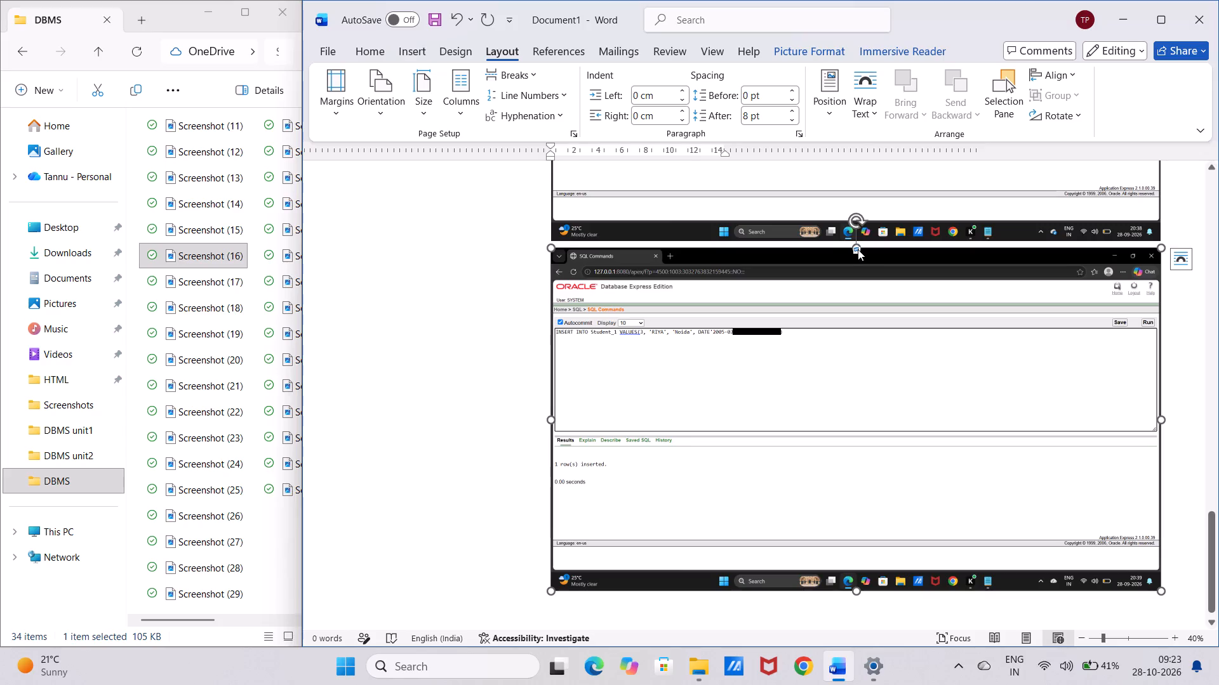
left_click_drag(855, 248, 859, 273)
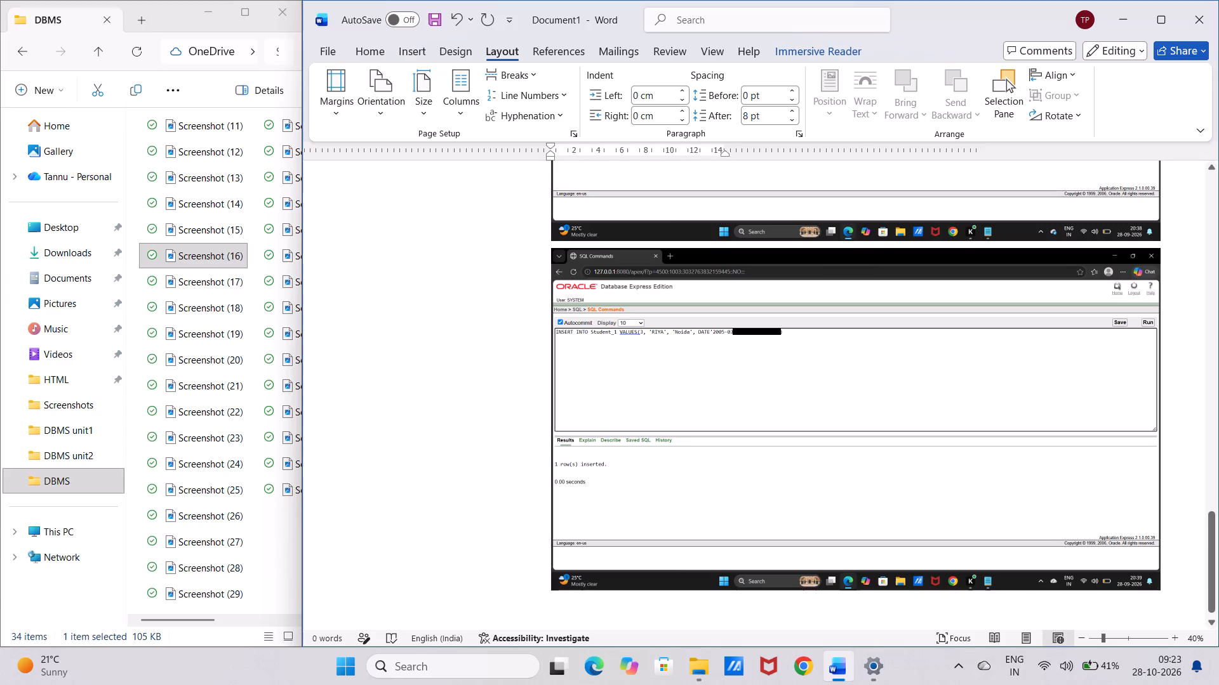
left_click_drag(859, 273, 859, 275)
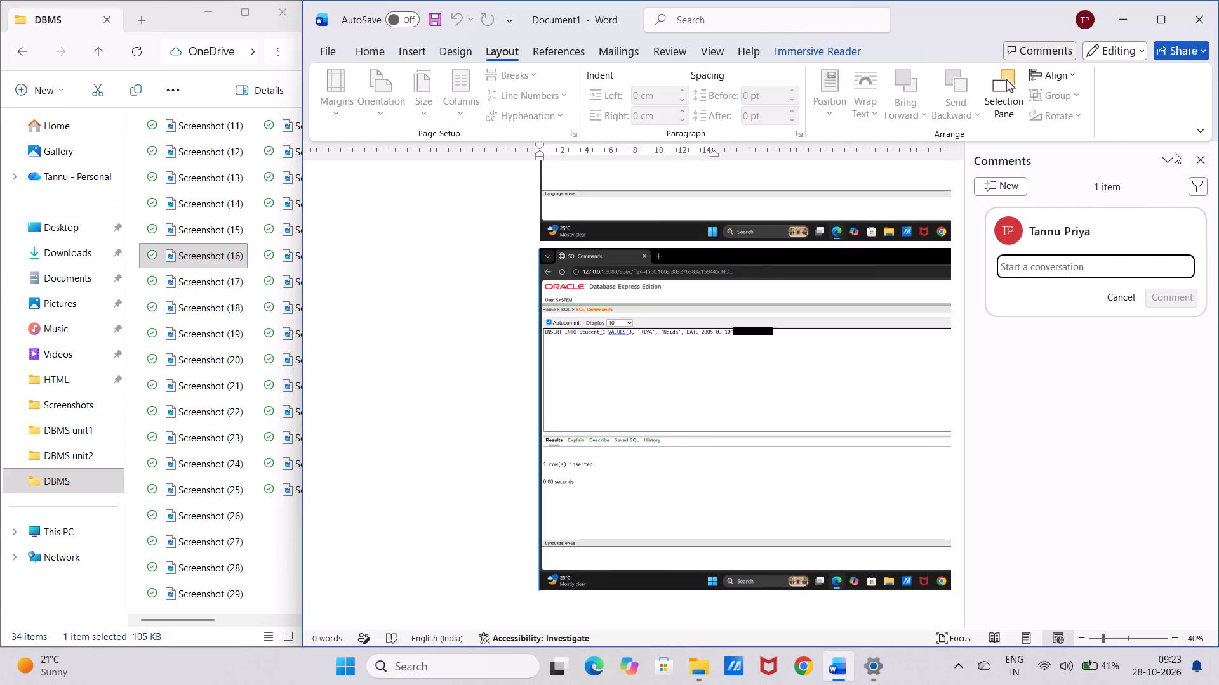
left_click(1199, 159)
Reduce the width and height of the Screenshot (16) picture to roughly the size of the earlier resized pictures.
left_click(1100, 446)
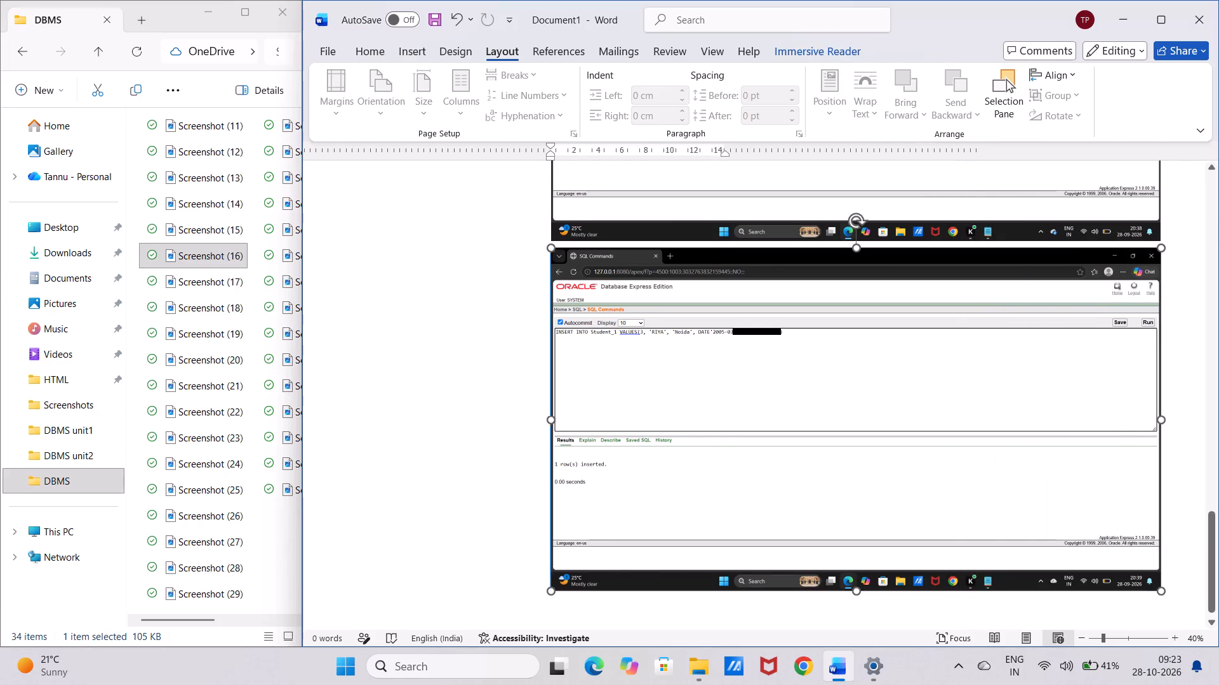
left_click_drag(1160, 420, 1106, 429)
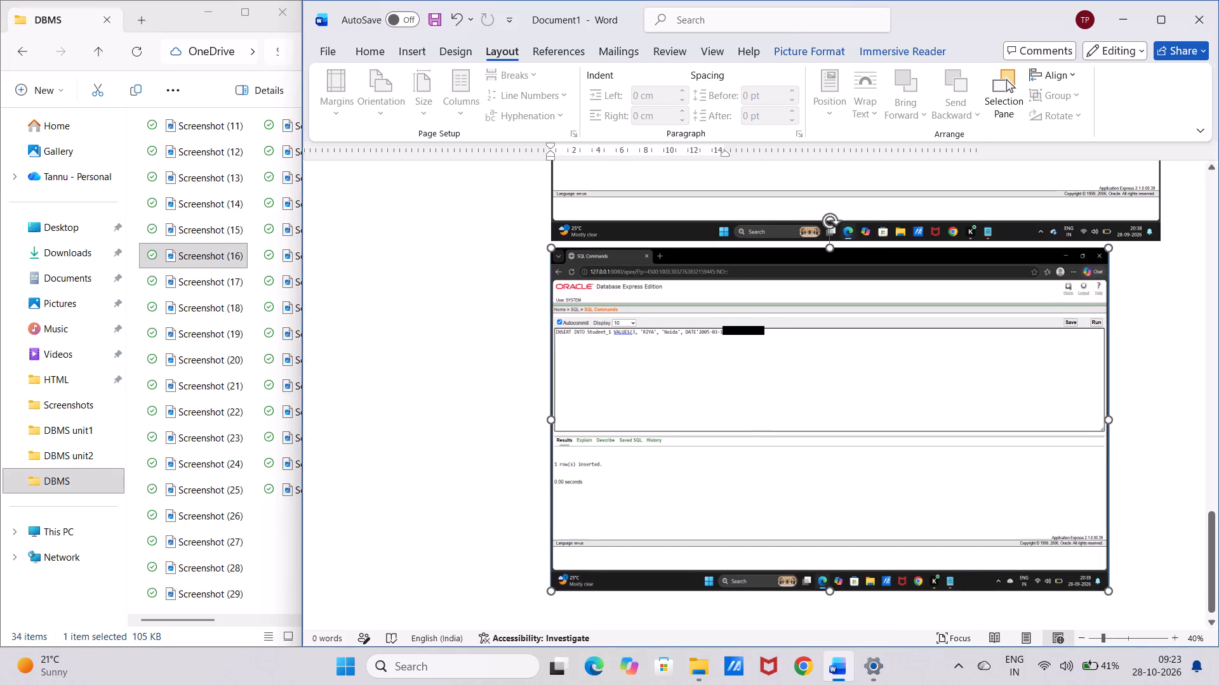
left_click_drag(1106, 429, 1086, 429)
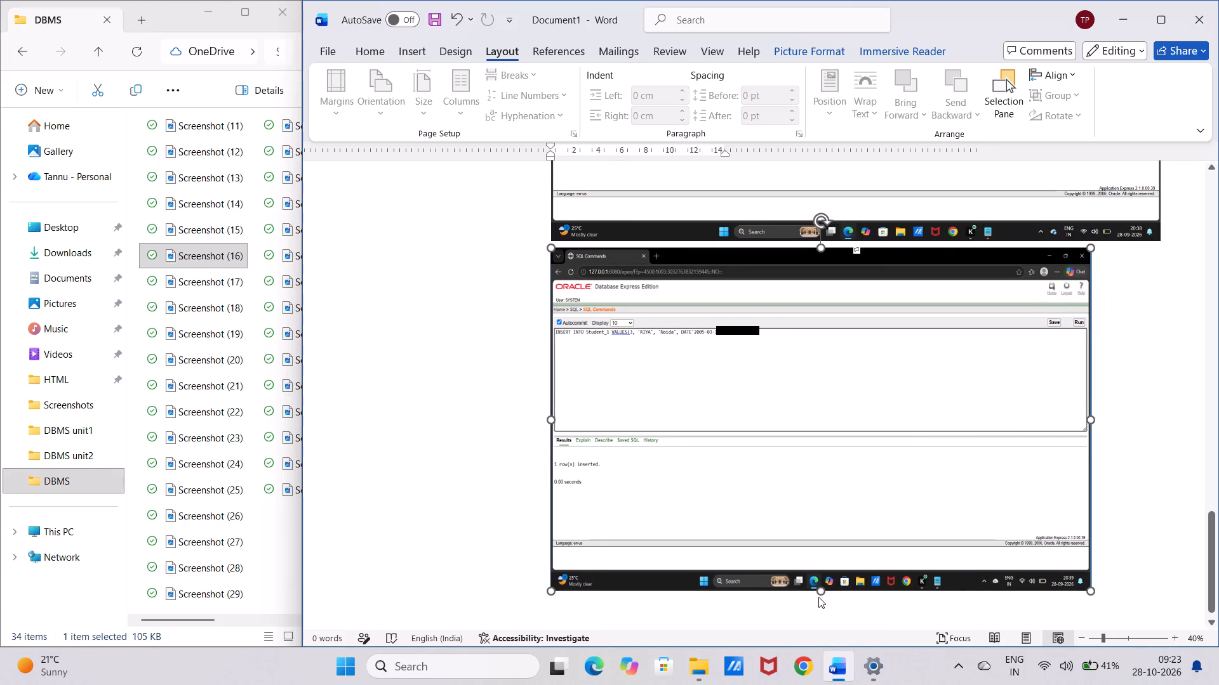
left_click_drag(818, 594, 827, 534)
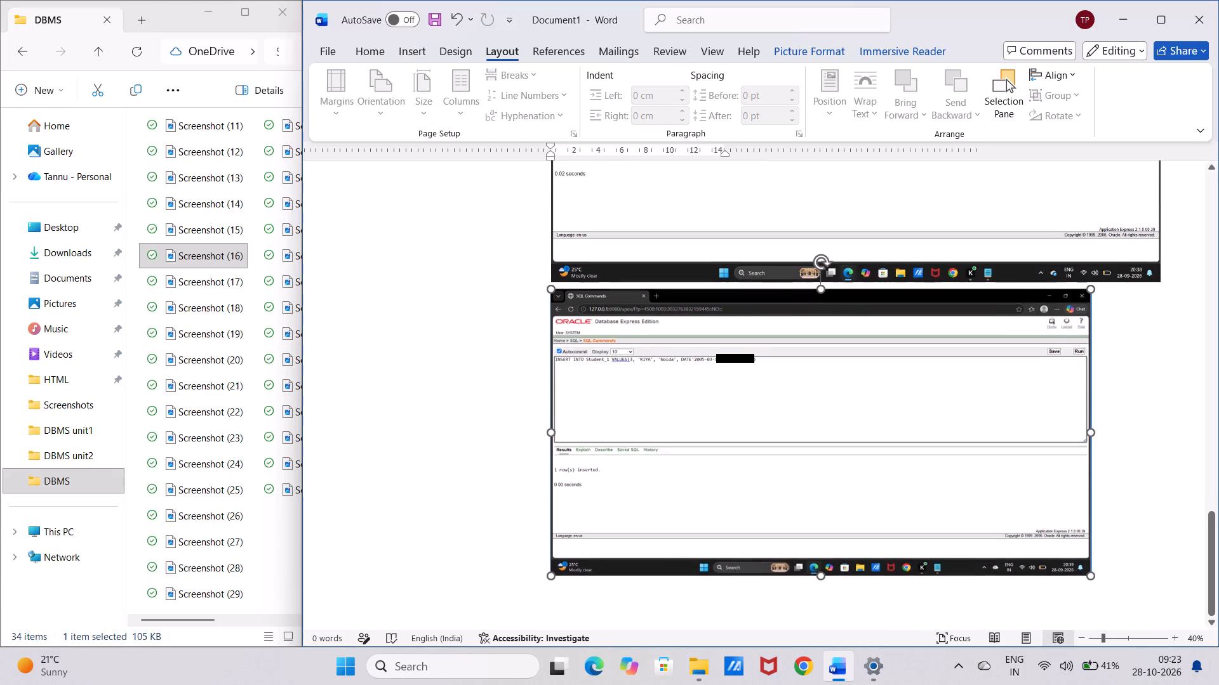
left_click_drag(827, 534, 830, 521)
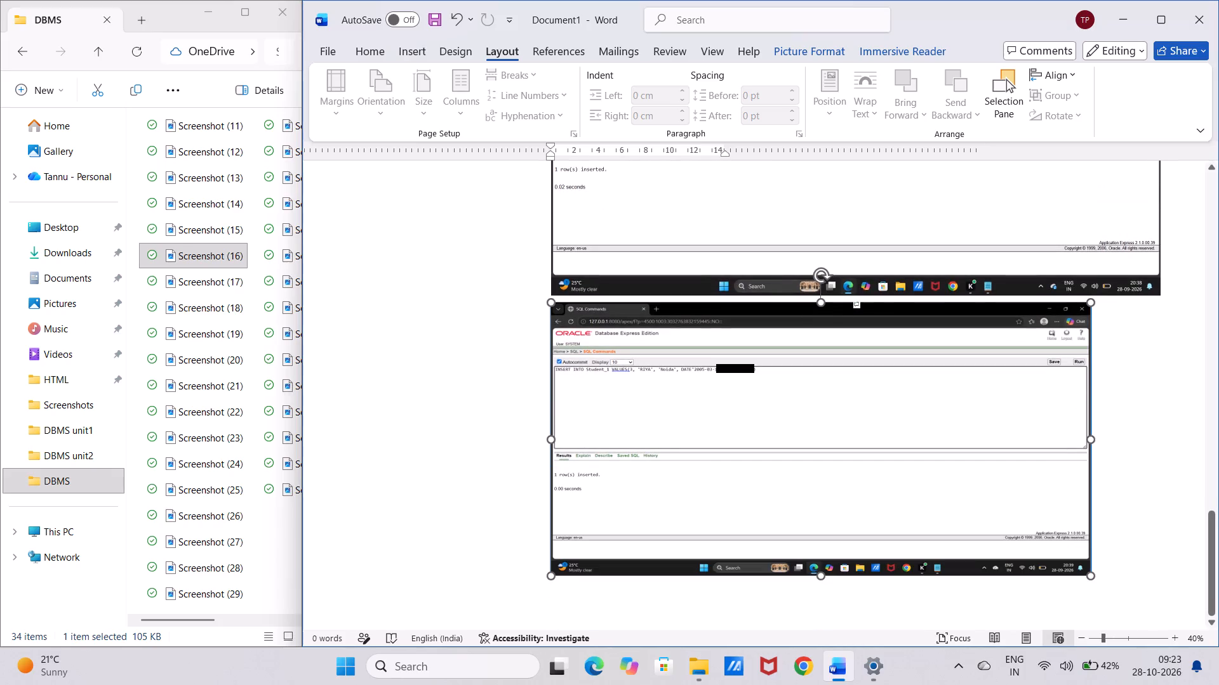
Reduce the width and height of the Screenshot (15) picture to match the resized Screenshot (16) picture below it.
left_click(769, 273)
scroll(759, 256, "up", 10)
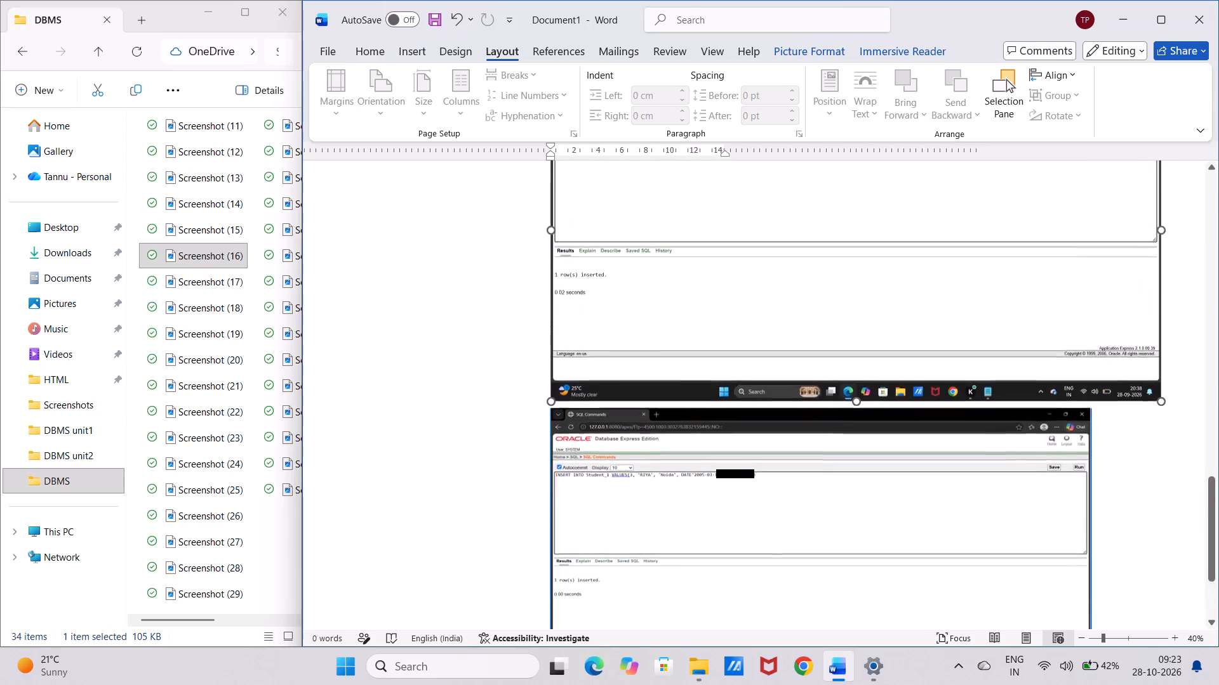
scroll(759, 255, "up", 7)
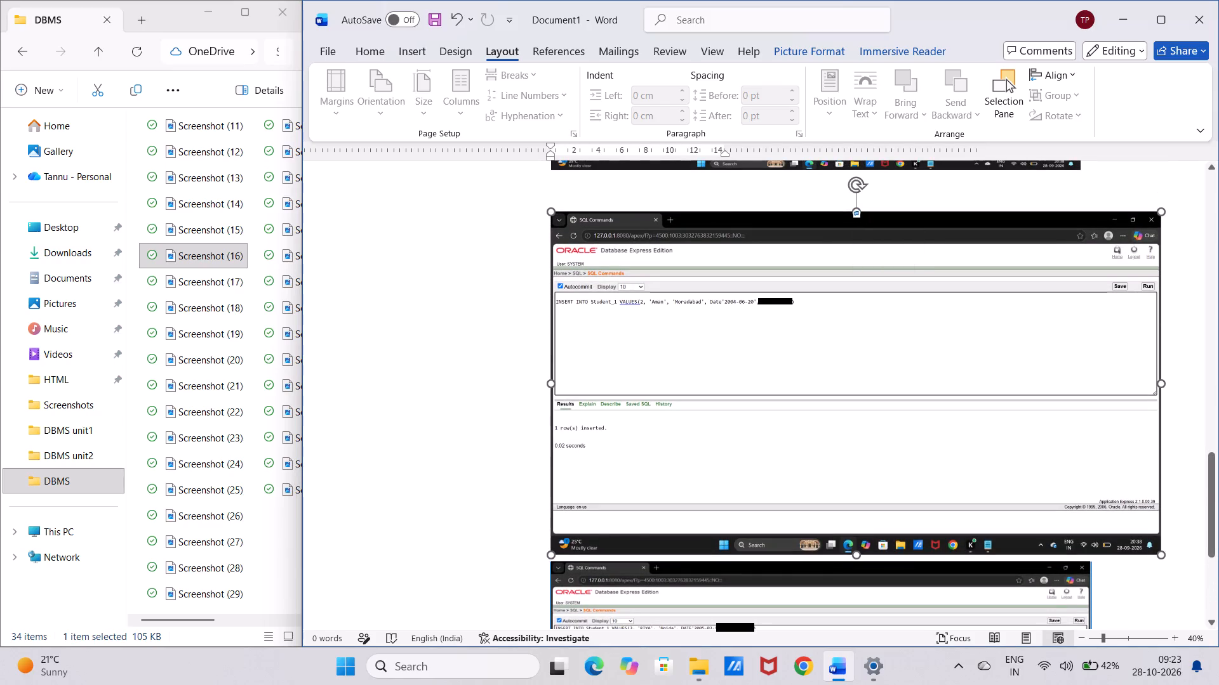
left_click_drag(1164, 384, 1153, 386)
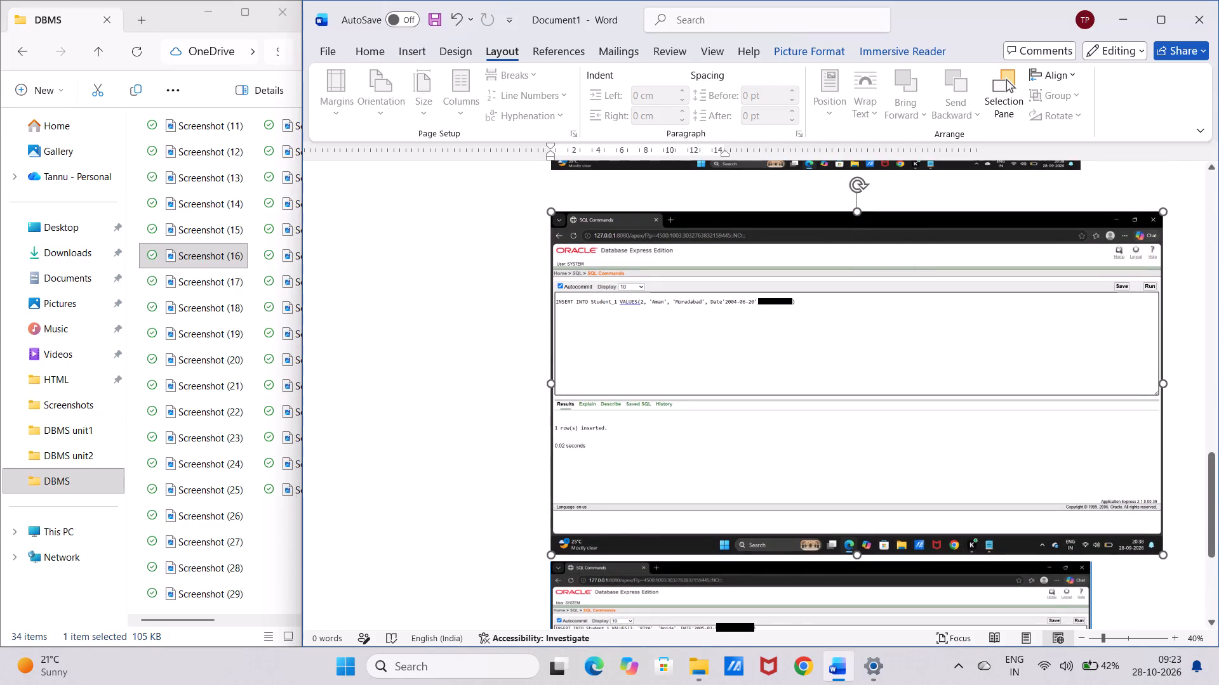
left_click_drag(1153, 386, 1098, 399)
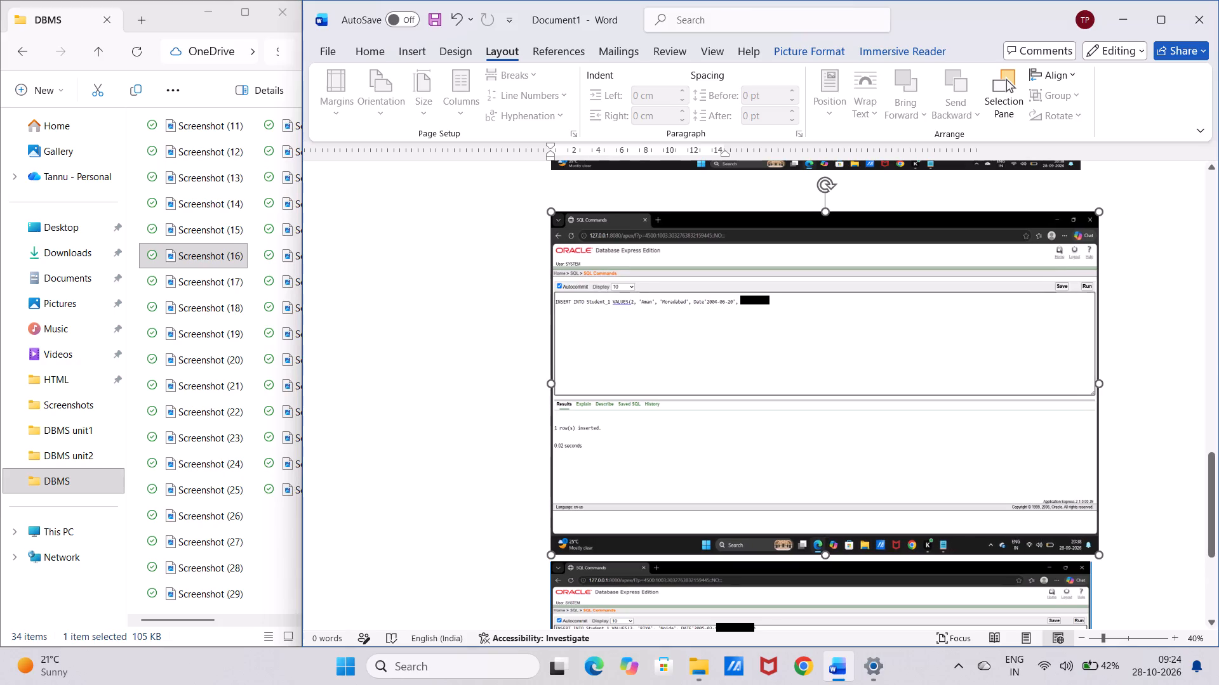
left_click_drag(1098, 399, 1089, 403)
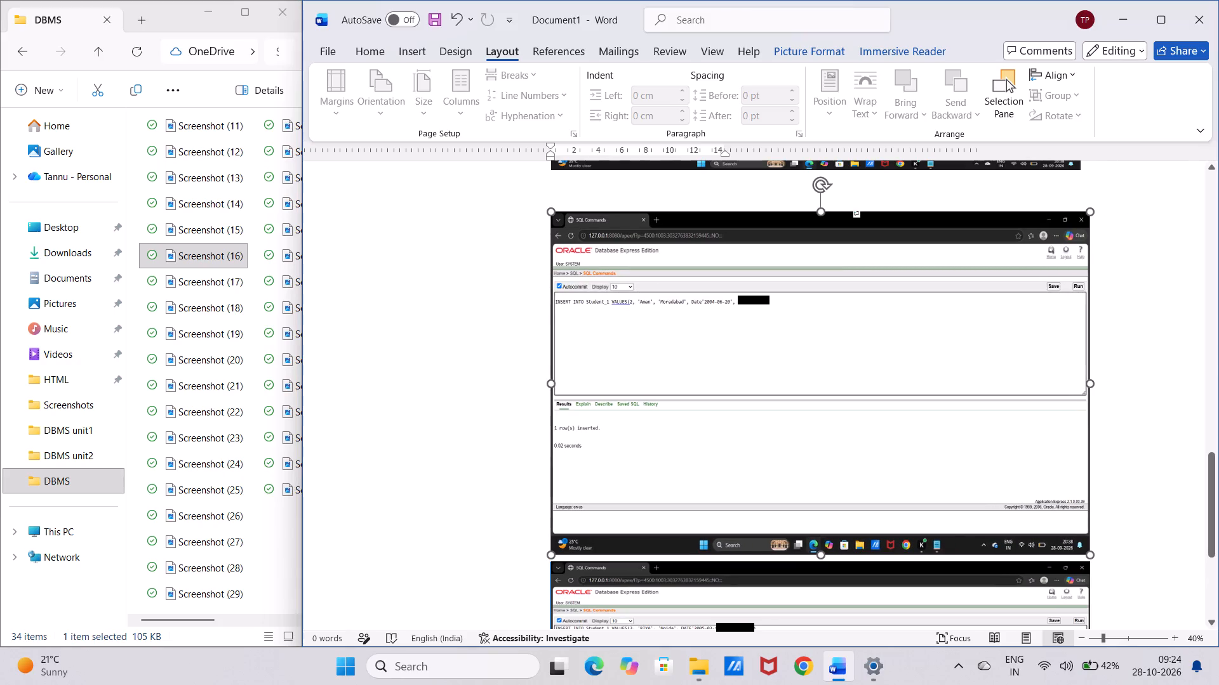
left_click_drag(819, 555, 820, 510)
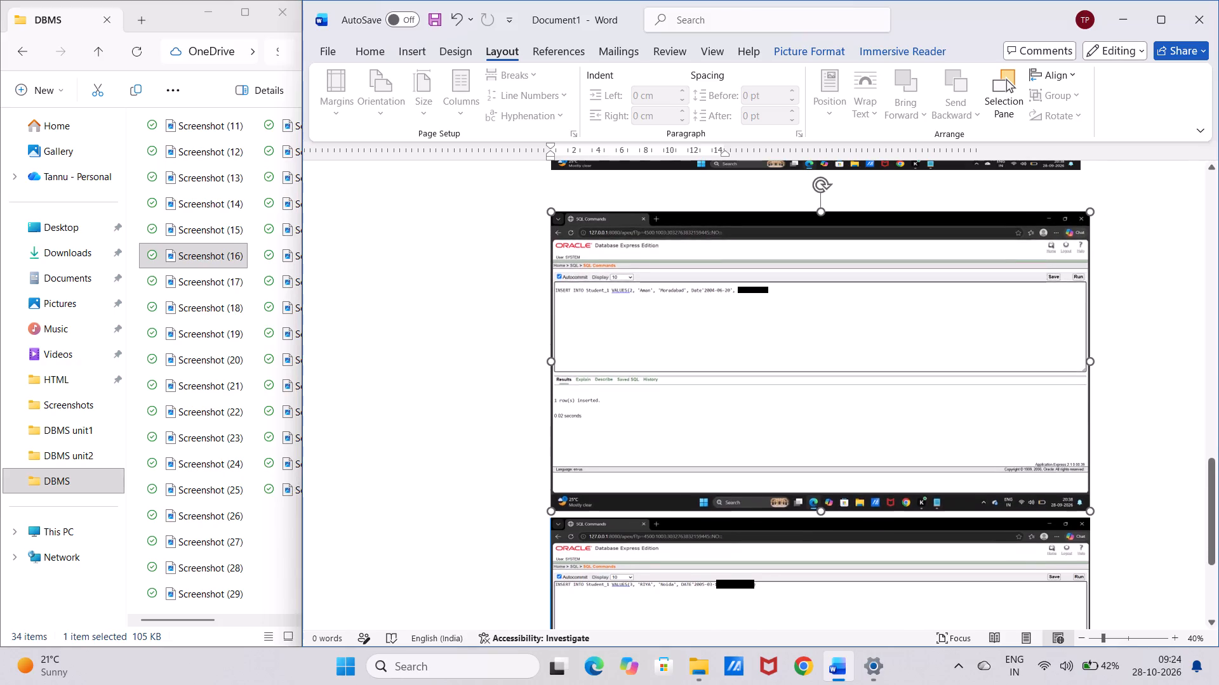
left_click_drag(820, 510, 822, 476)
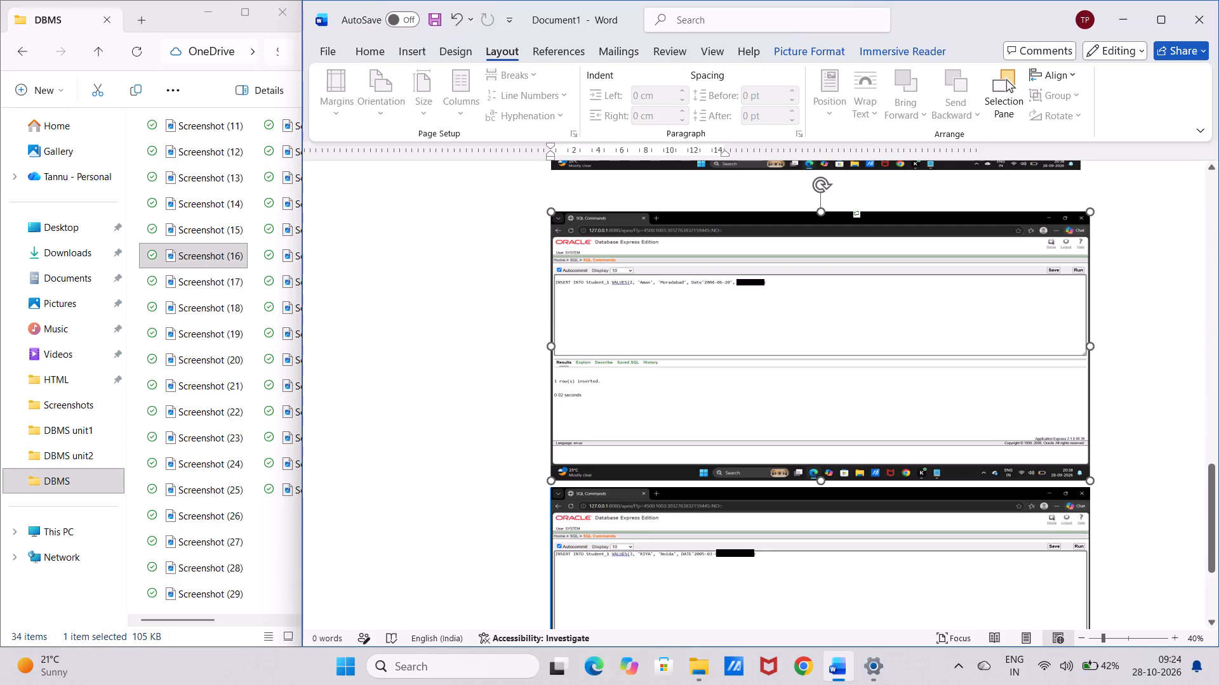
Insert three page breaks between the Screenshot (15) picture and the Screenshot (16) picture.
left_click(472, 413)
left_click(1100, 342)
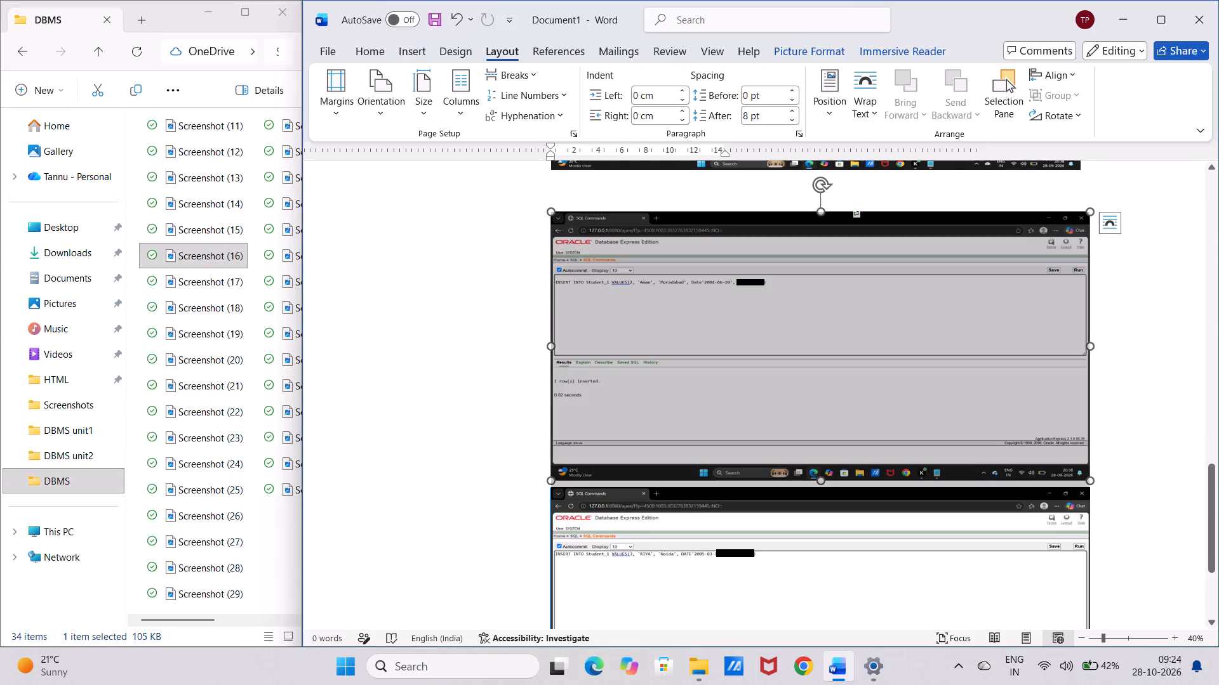
left_click(517, 74)
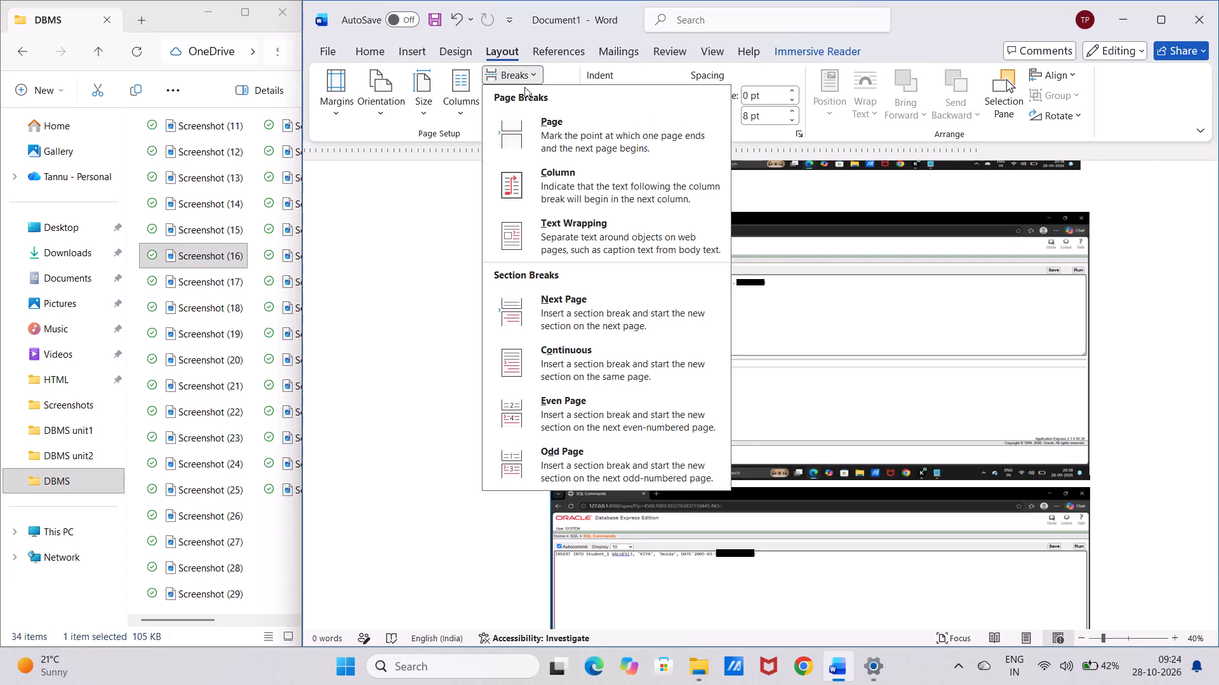
left_click(546, 136)
left_click(512, 72)
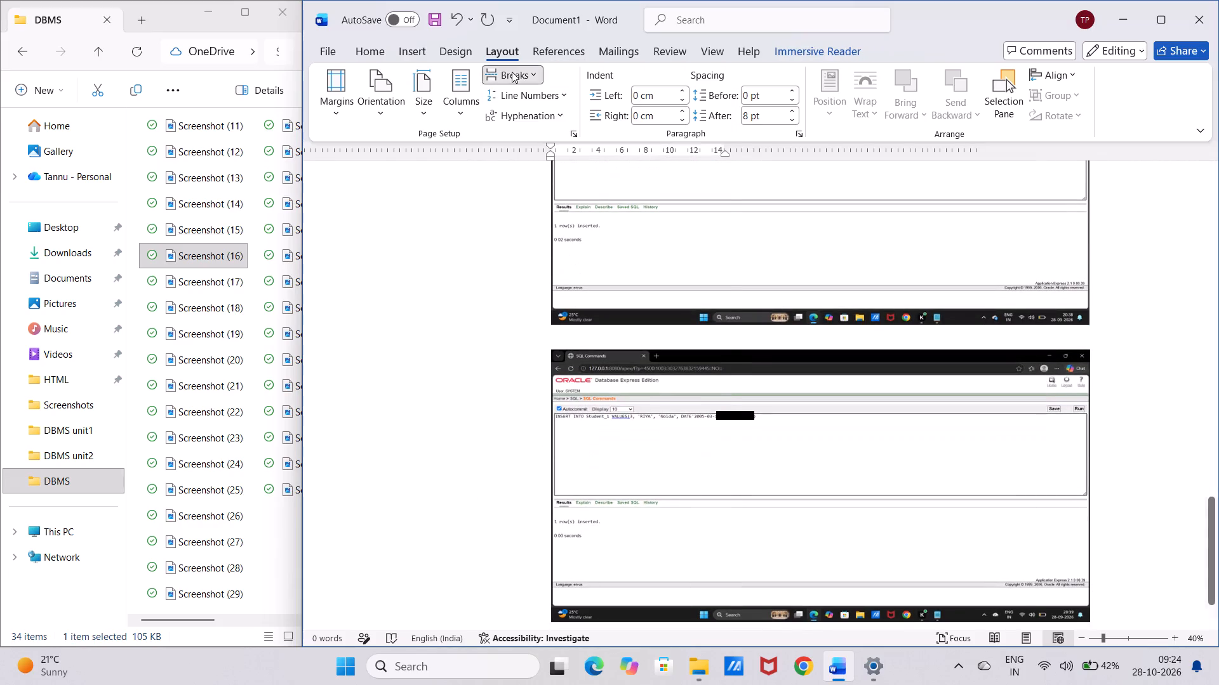
left_click(531, 131)
scroll(815, 387, "down", 2)
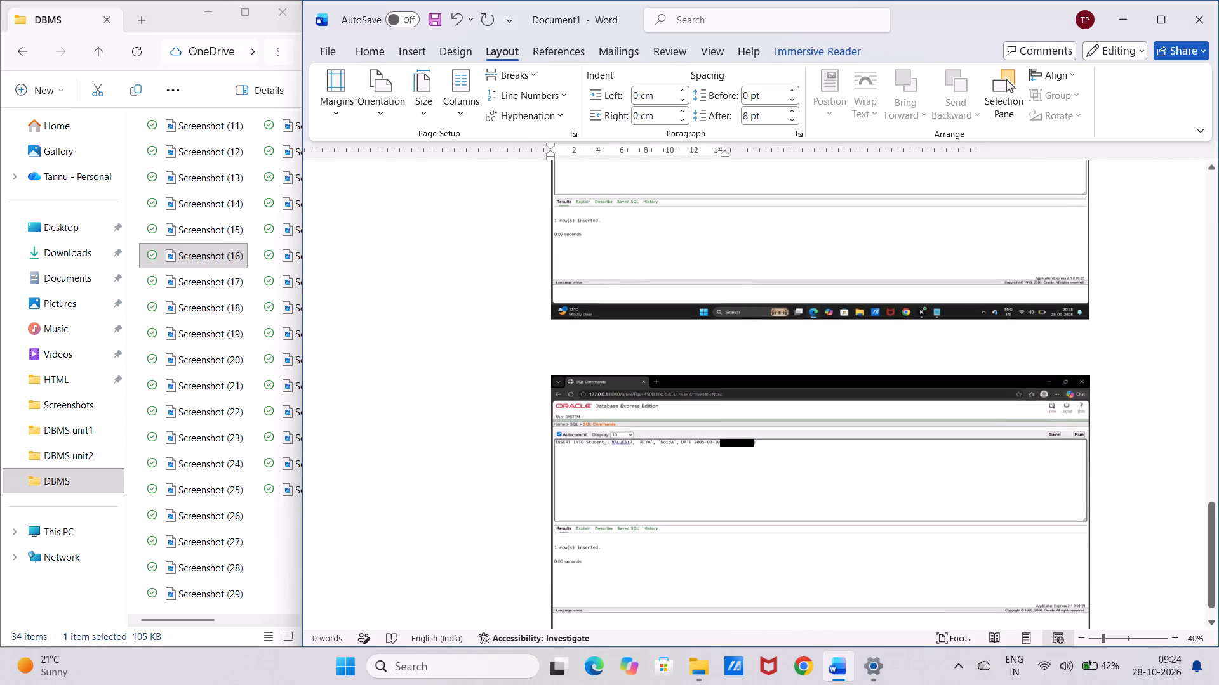
scroll(815, 387, "down", 11)
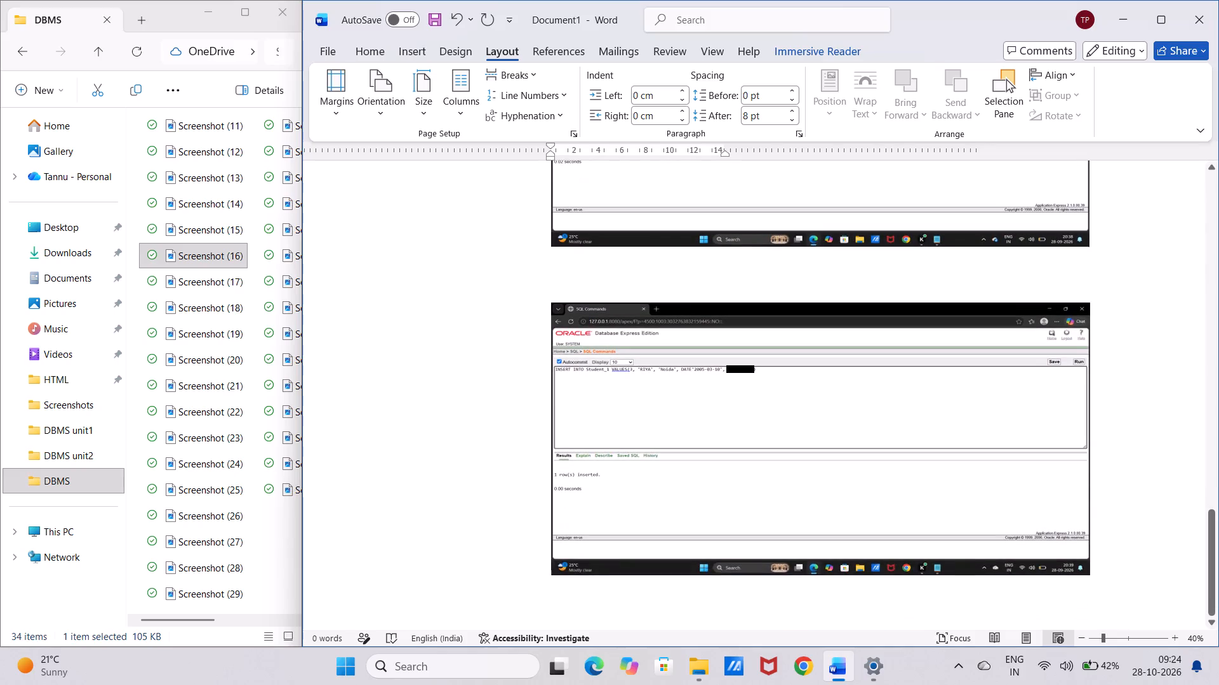
key("ctrl+Return")
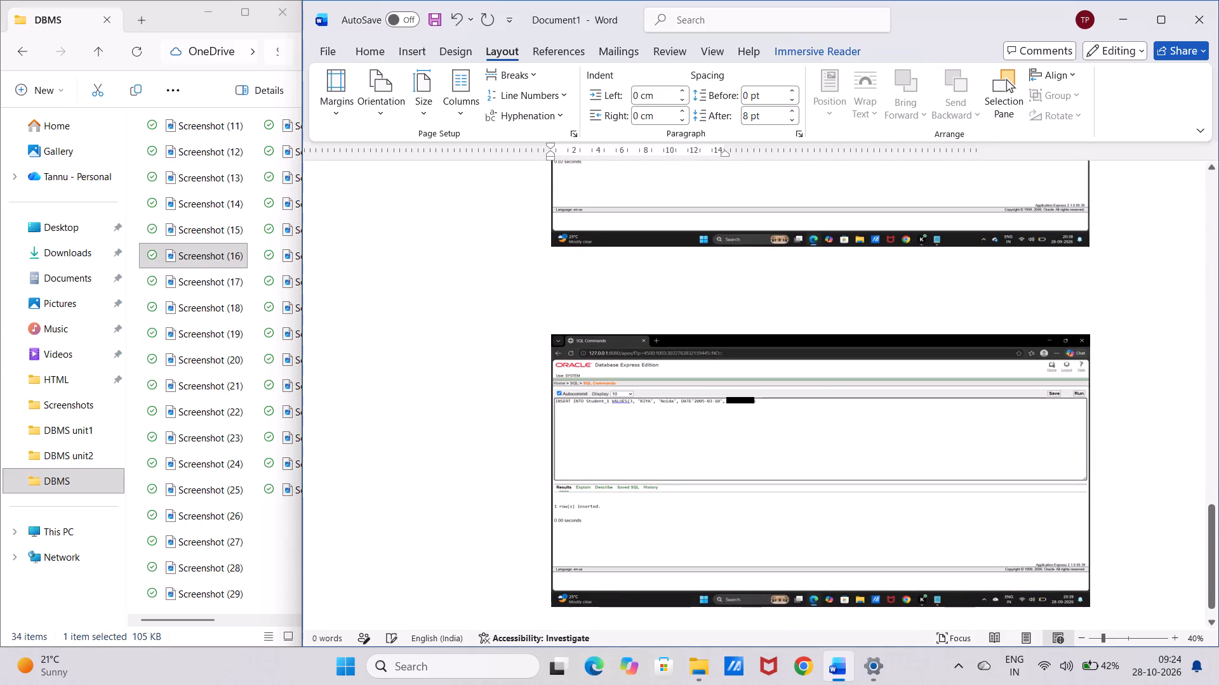
Copy Screenshot (17) from the DBMS folder and paste it into the Word document below the Screenshot (16) picture.
scroll(800, 457, "down", 15)
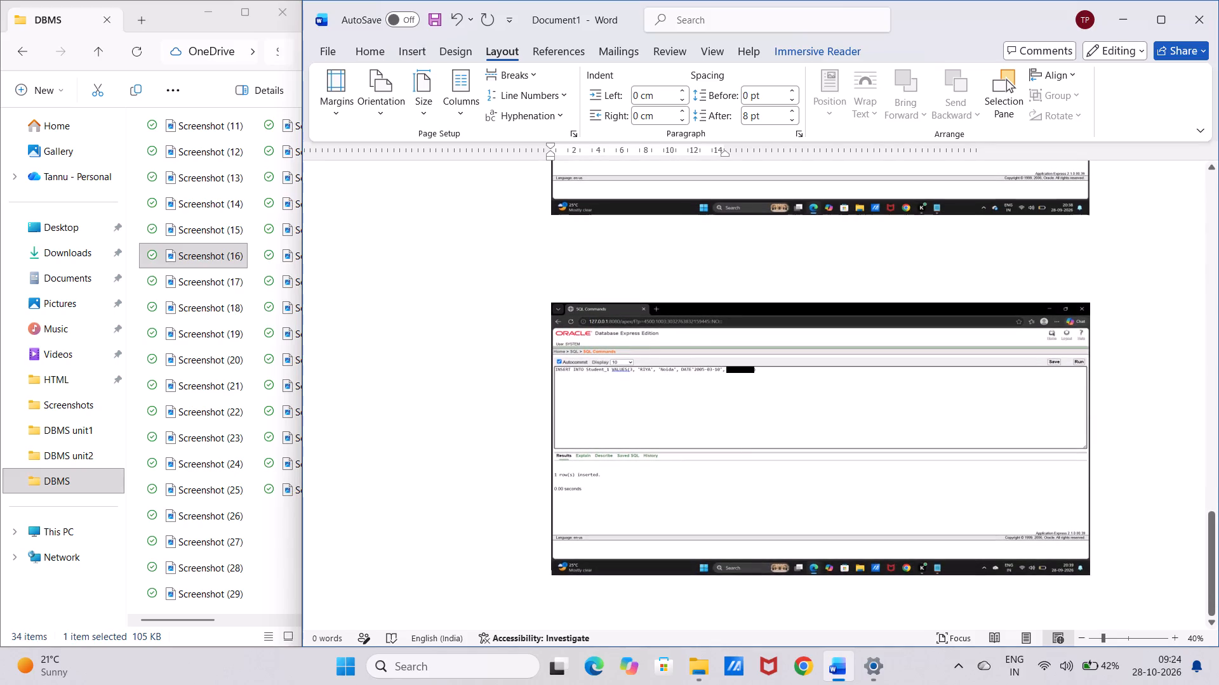
left_click(716, 601)
left_click(209, 284)
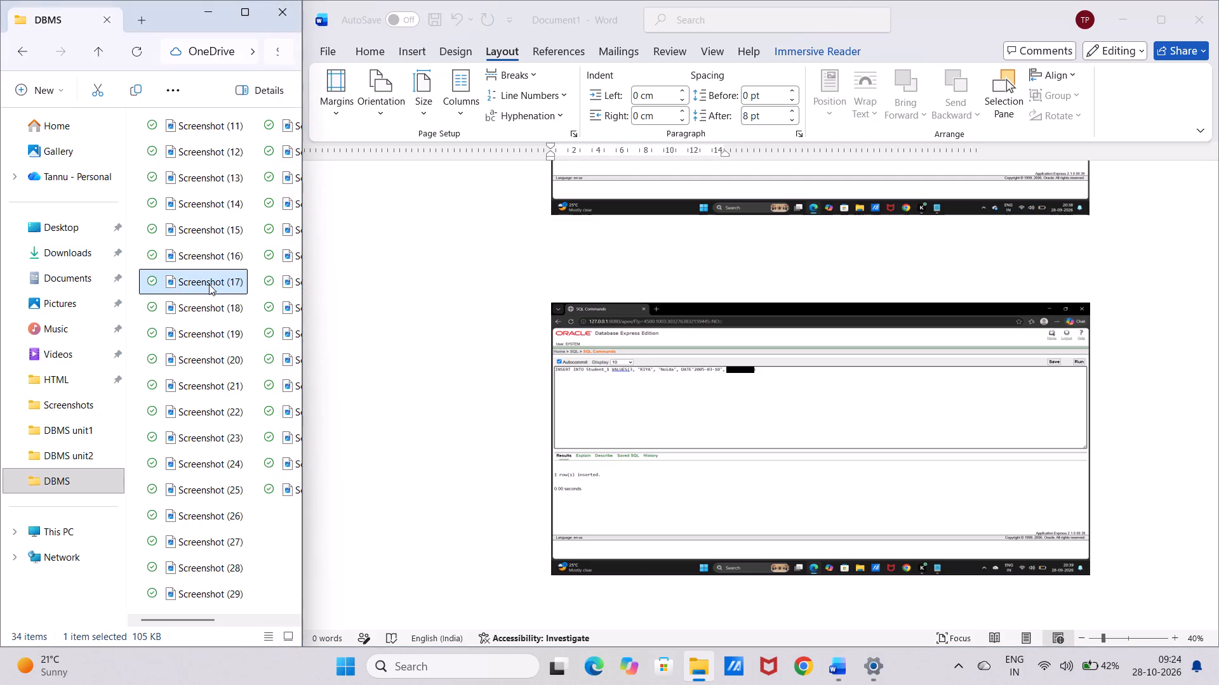
key("ctrl+c")
left_click(603, 610)
key("ctrl+v")
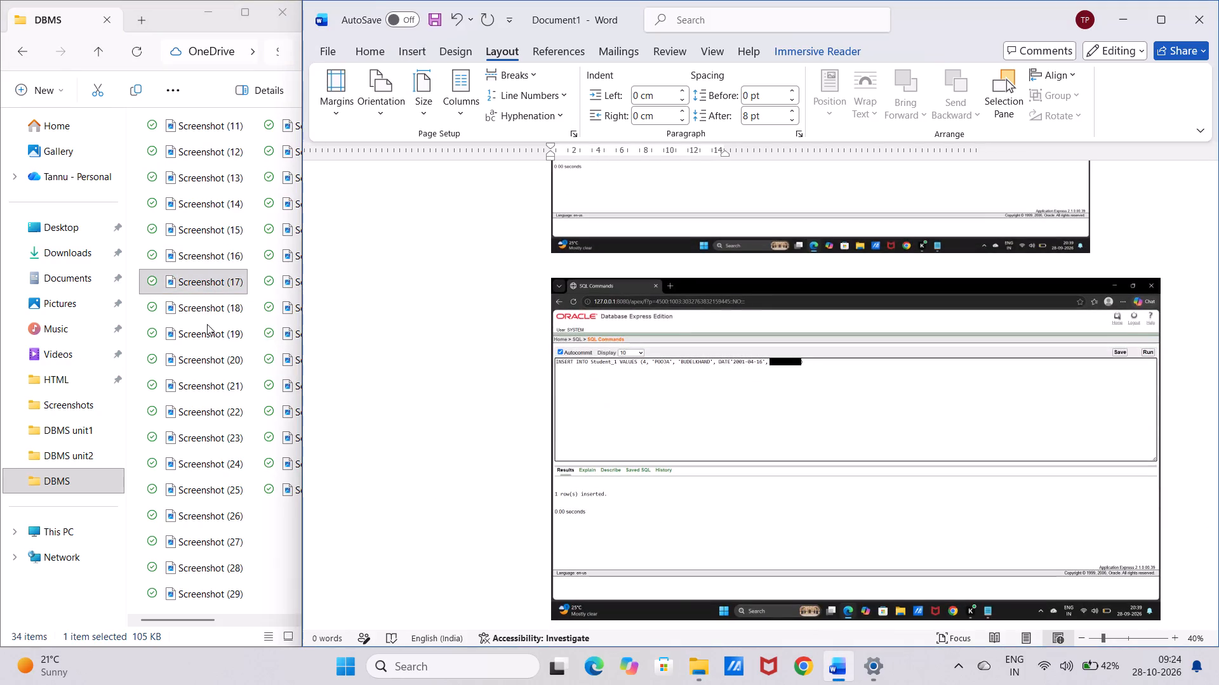
Copy Screenshot (18) from the DBMS folder and paste it into the Word document directly after the Screenshot (17) picture.
left_click(206, 316)
key("ctrl+c")
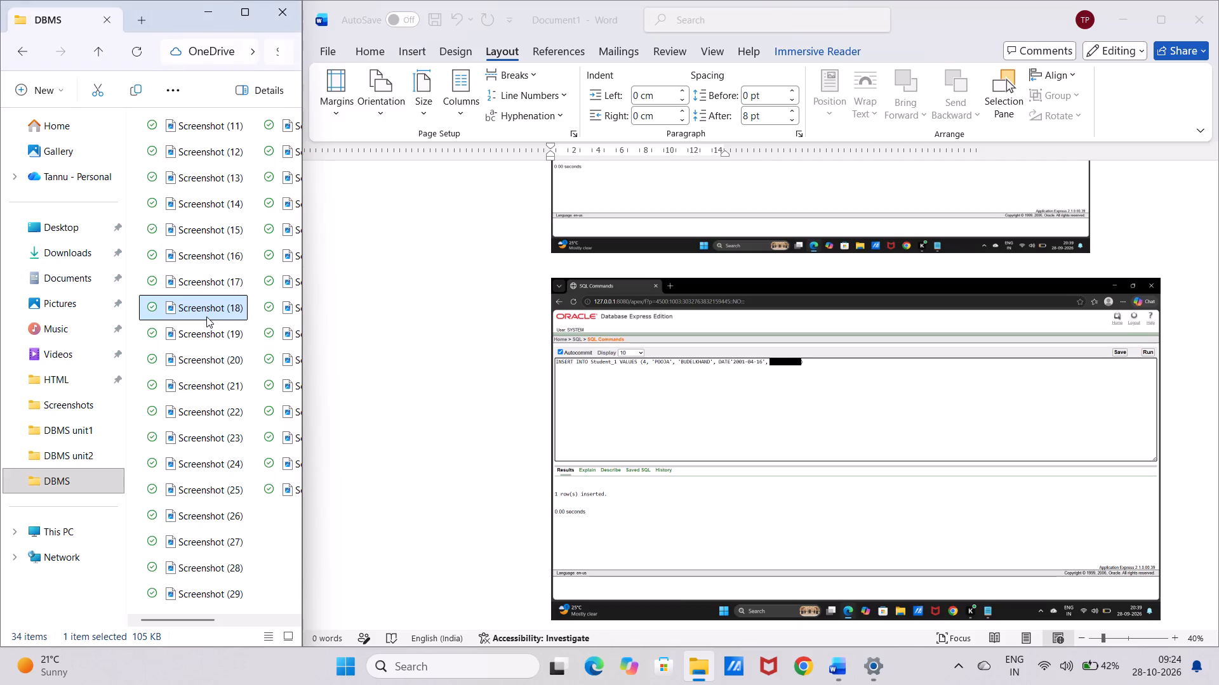
left_click(488, 575)
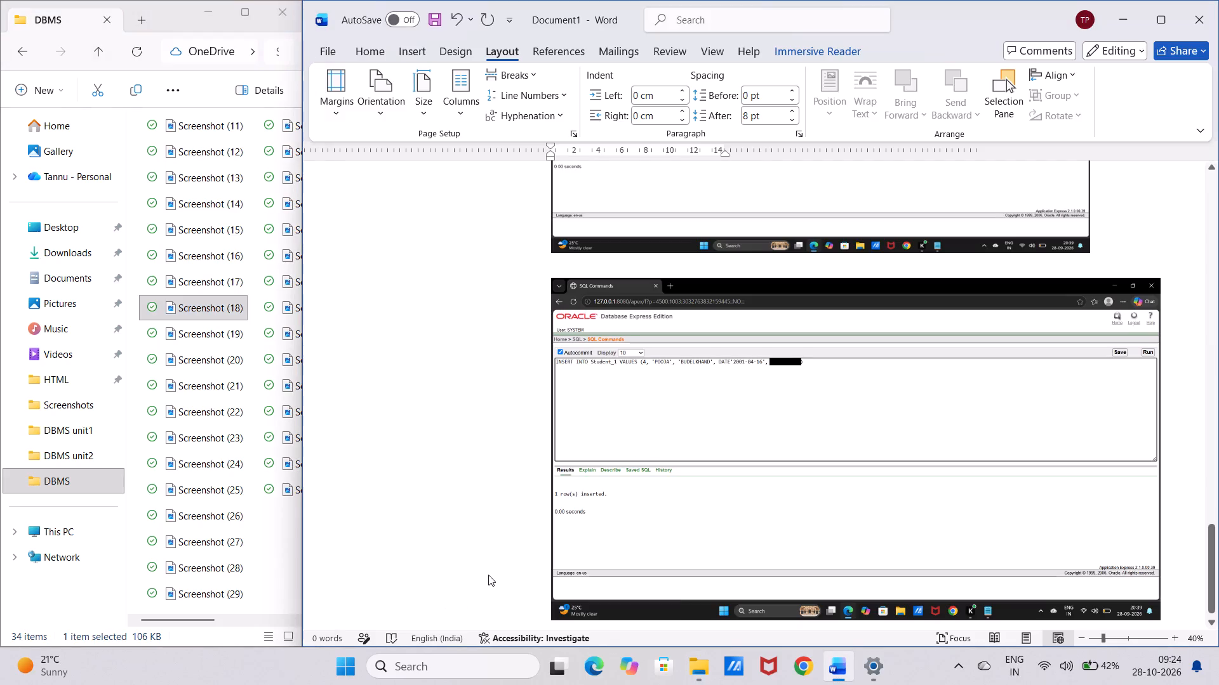
key("ctrl+v")
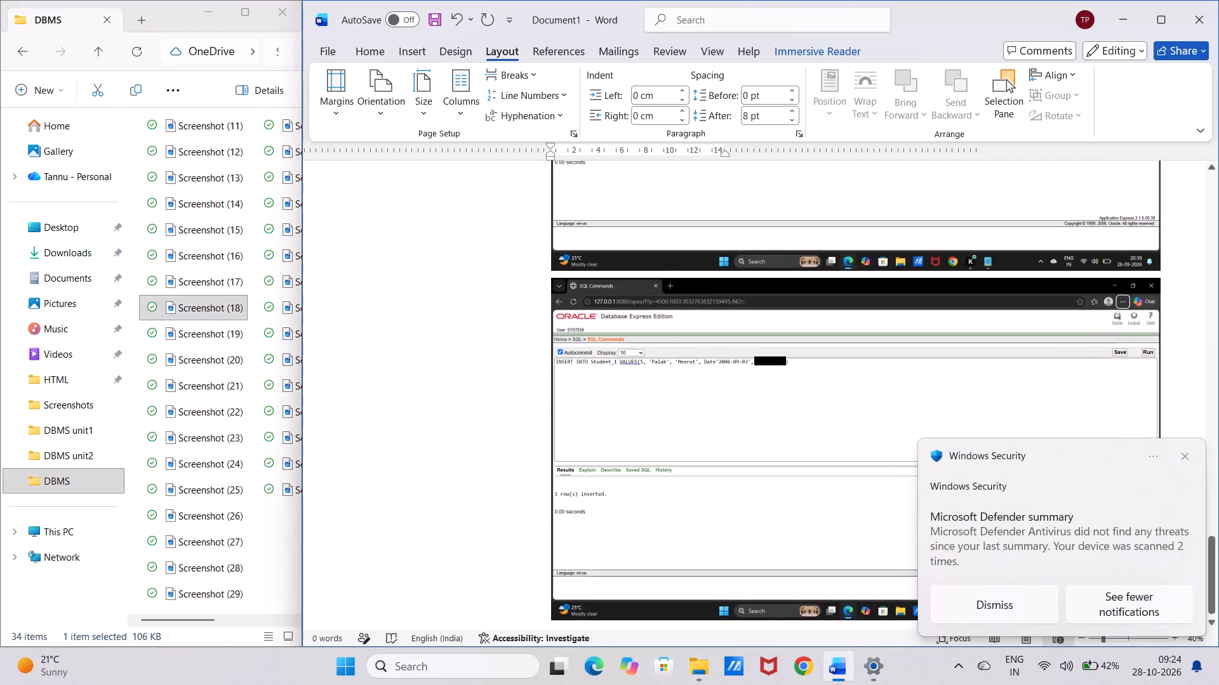
Dismiss the Windows Security notification and return to the Word document.
left_click(1004, 616)
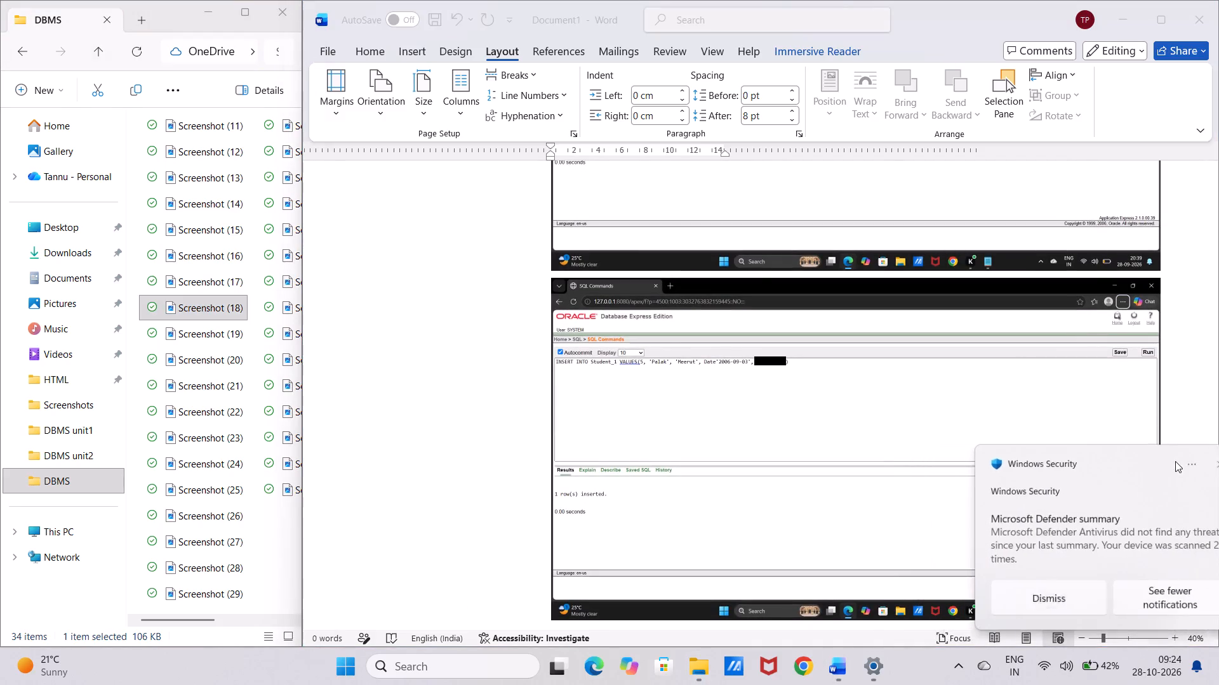
left_click(1132, 484)
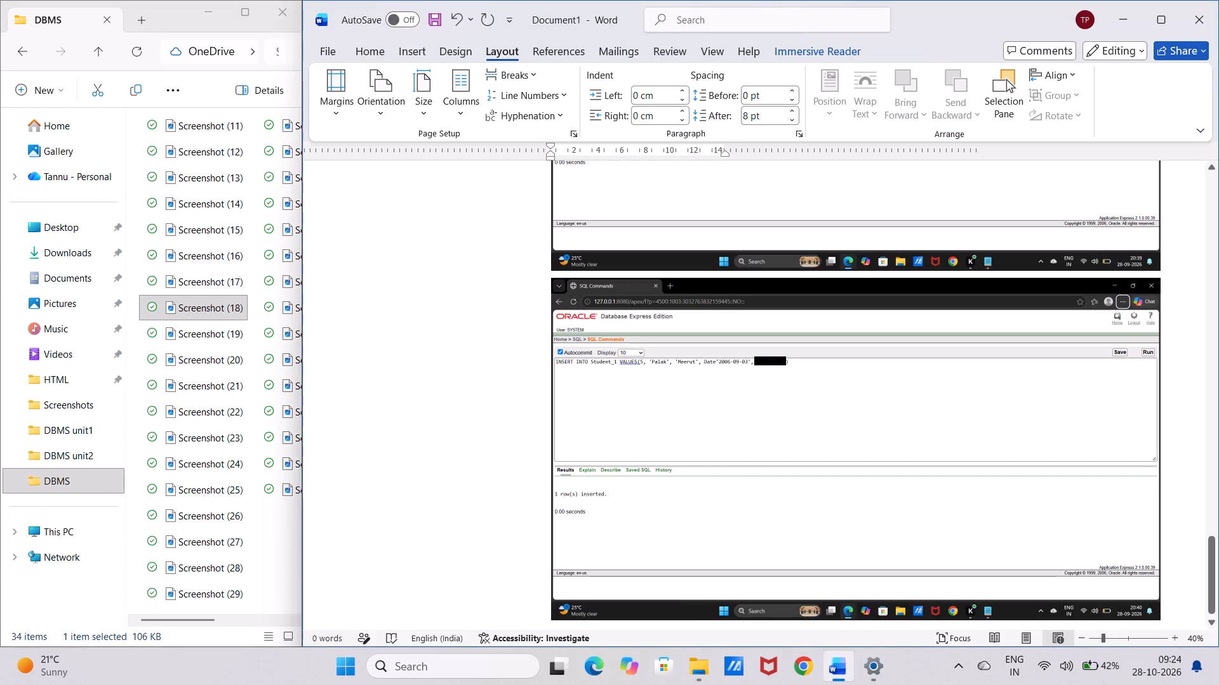
Reduce the width of the Screenshot (18) picture to slightly narrower than the Screenshot (16) picture.
left_click(918, 539)
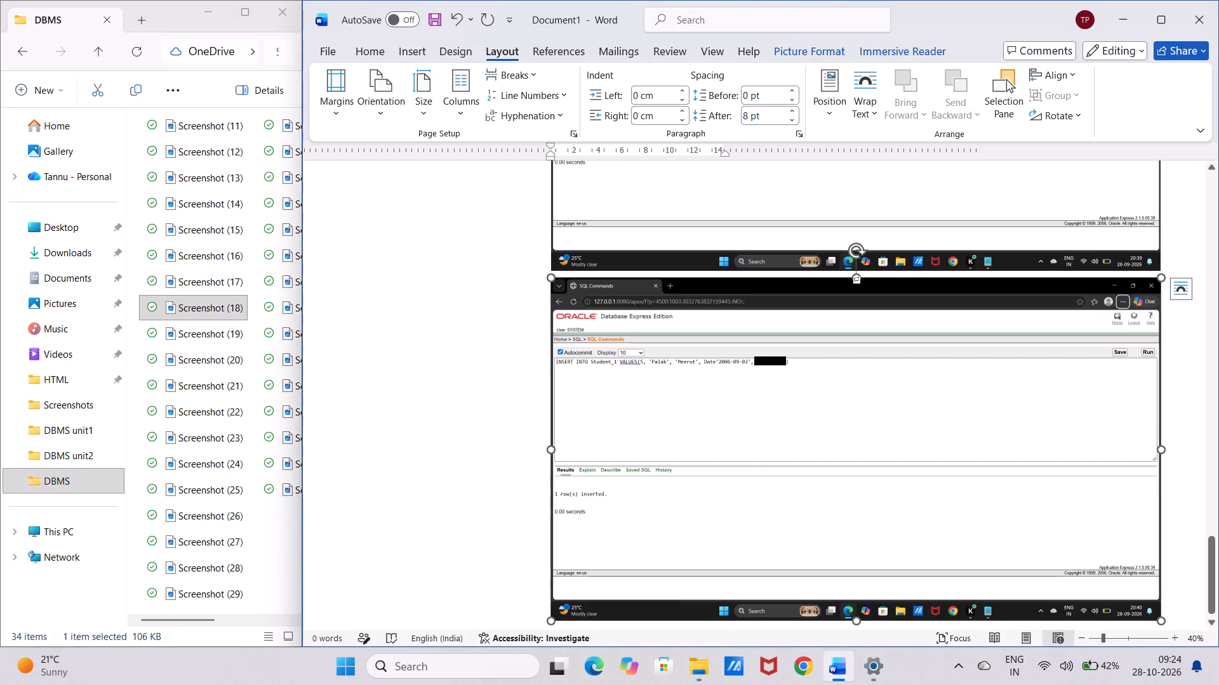
left_click_drag(547, 447, 623, 450)
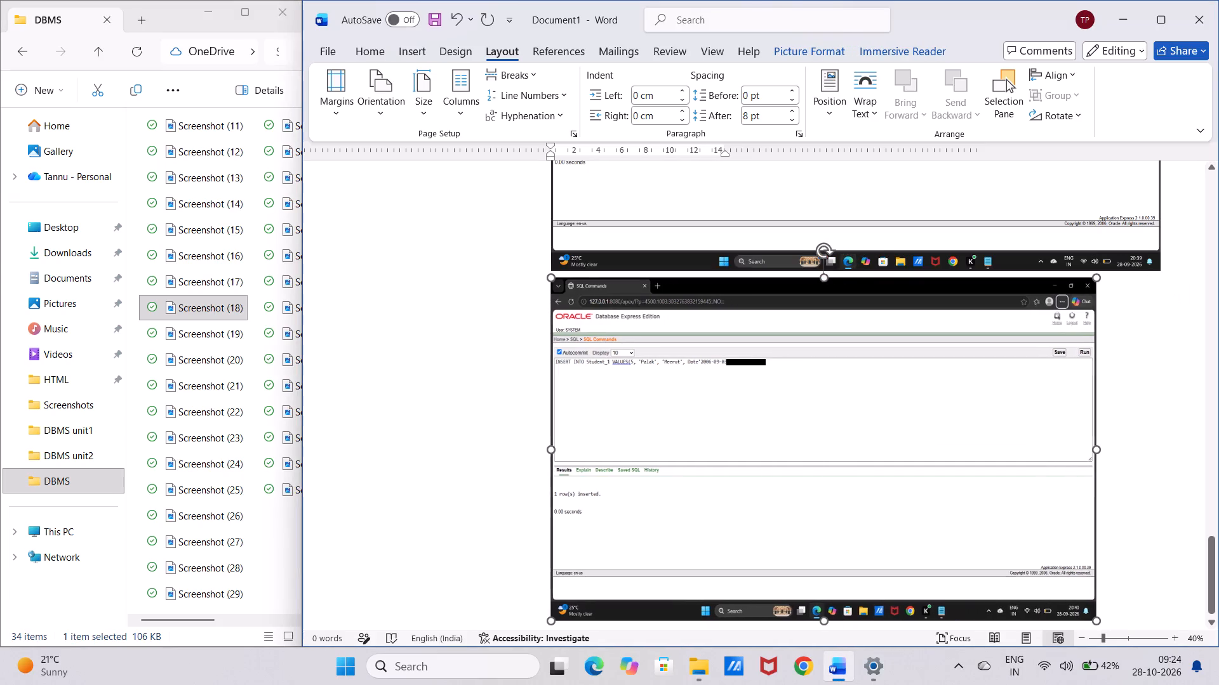
left_click_drag(623, 450, 649, 453)
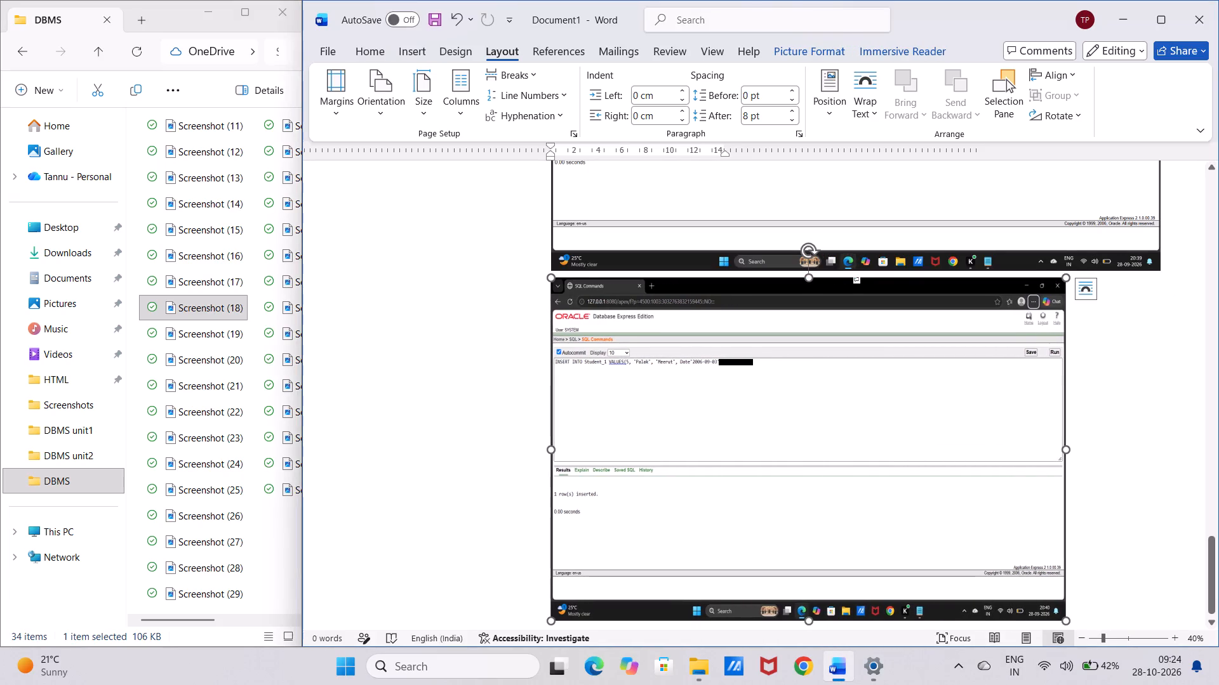
Reduce the width and height of the Screenshot (17) picture to roughly the size of the Screenshot (16) picture.
scroll(721, 277, "down", 6)
scroll(721, 277, "up", 20)
scroll(721, 277, "up", 3)
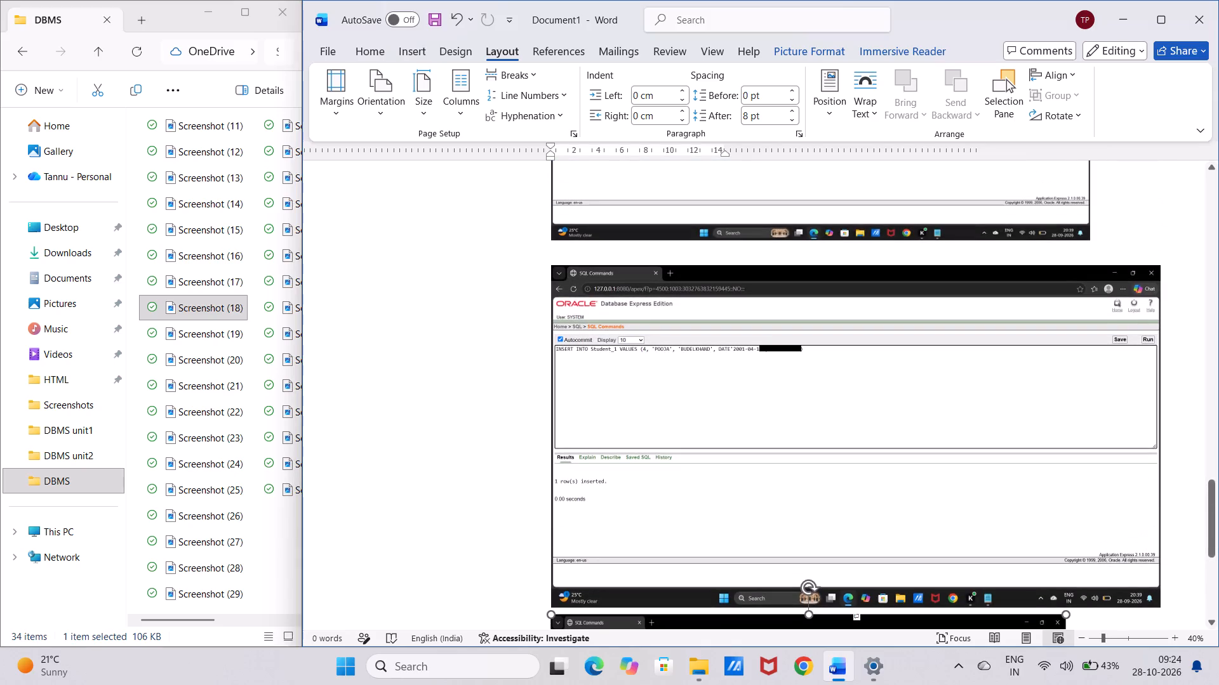
left_click(1000, 540)
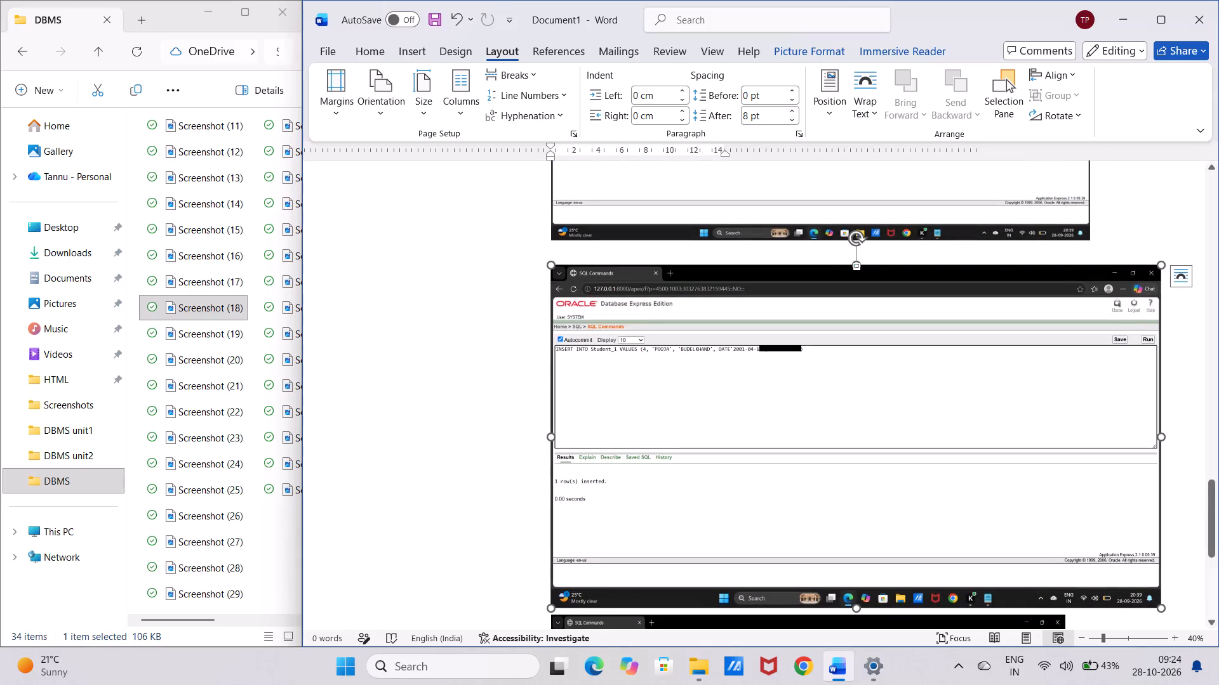
left_click_drag(1161, 440, 1124, 438)
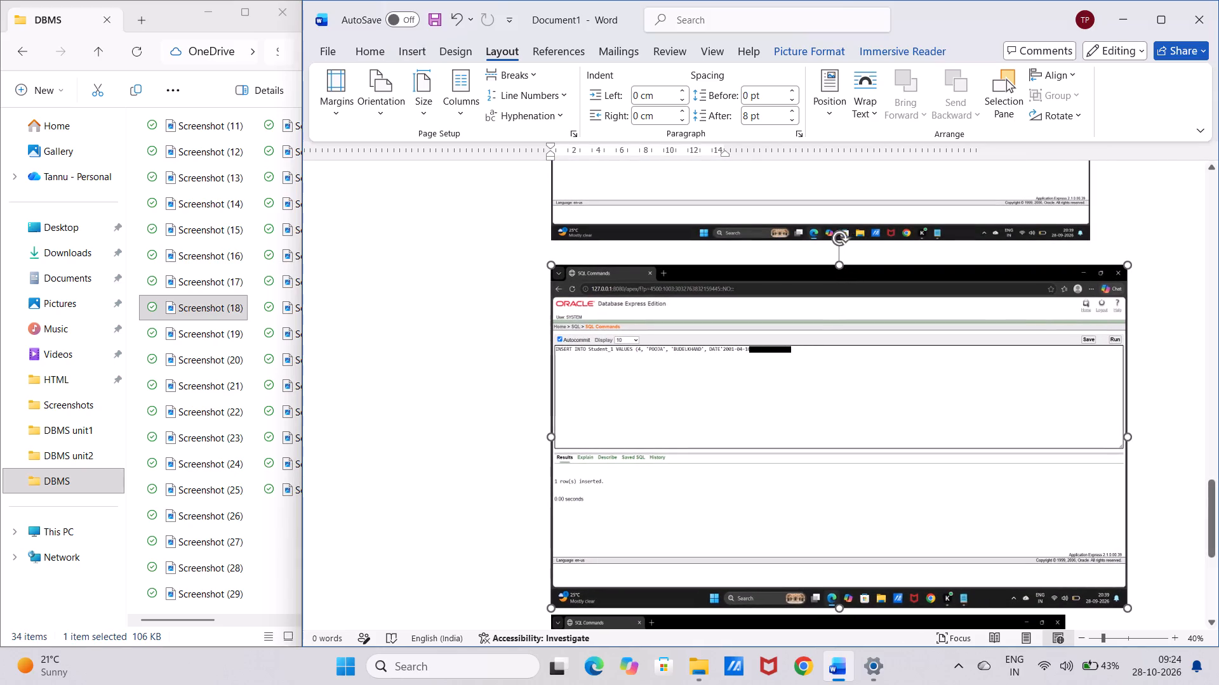
left_click_drag(1124, 438, 1091, 439)
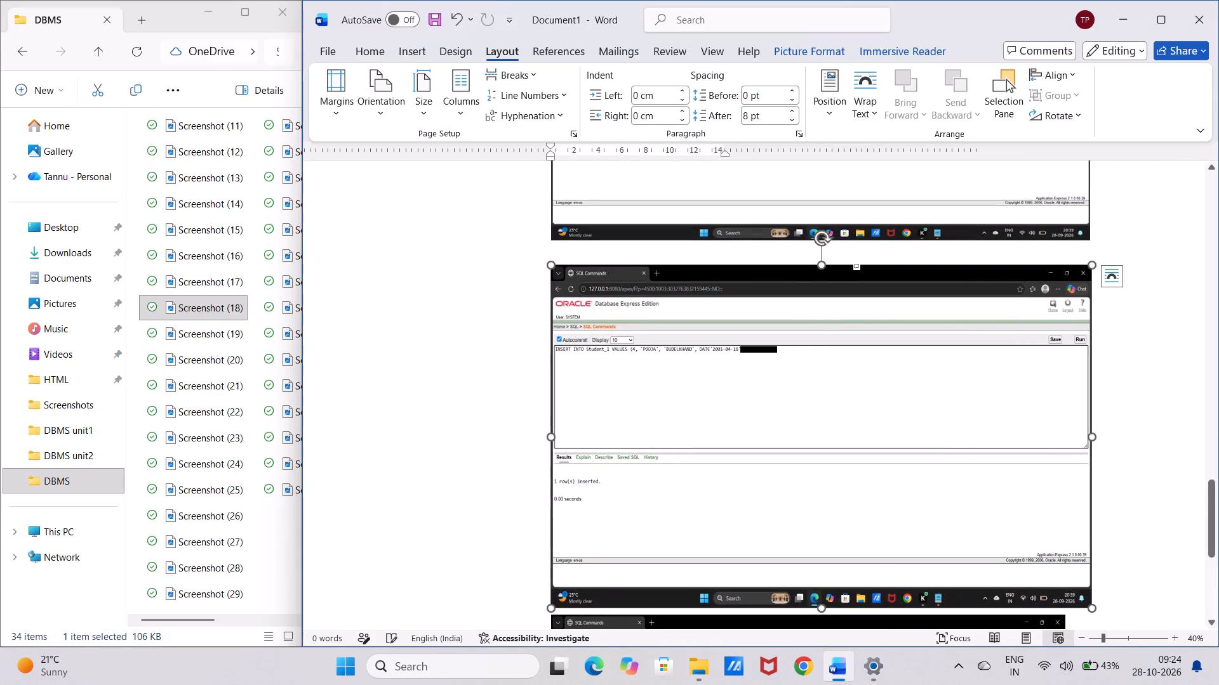
left_click_drag(822, 604, 820, 596)
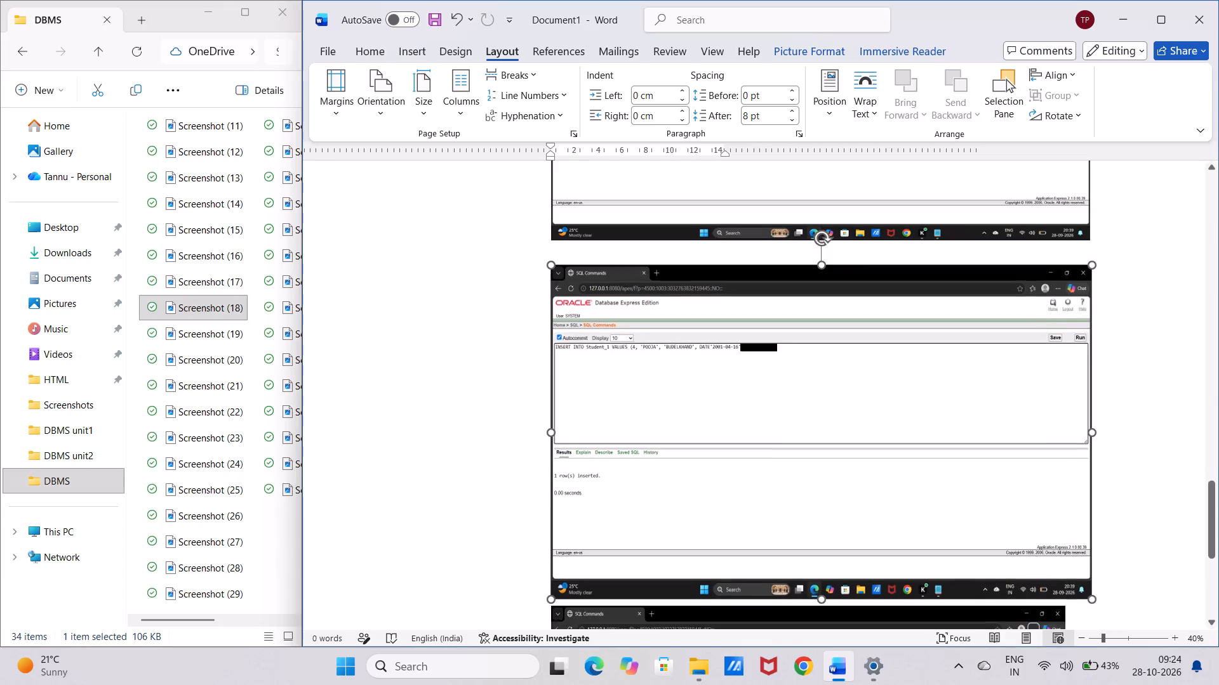
left_click_drag(820, 596, 828, 526)
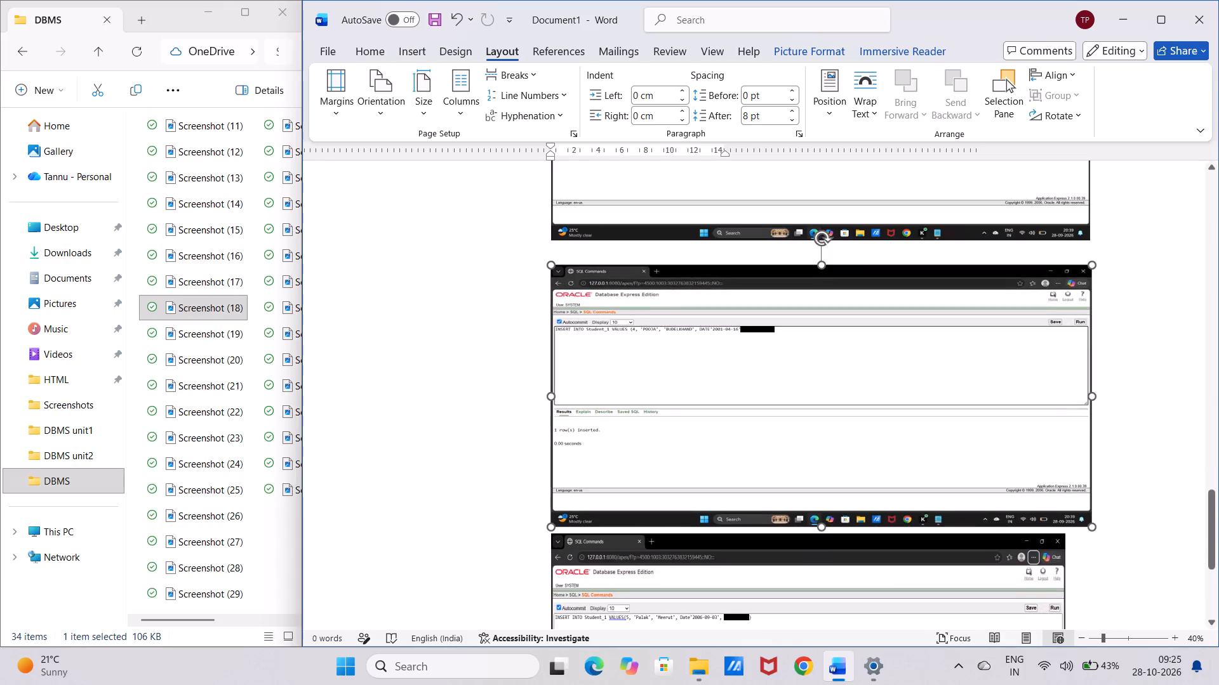
Narrow the Screenshot (17) picture further to nearly the width of the Screenshot (18) picture and trim its height slightly.
scroll(828, 518, "up", 15)
scroll(829, 517, "down", 18)
scroll(829, 512, "down", 5)
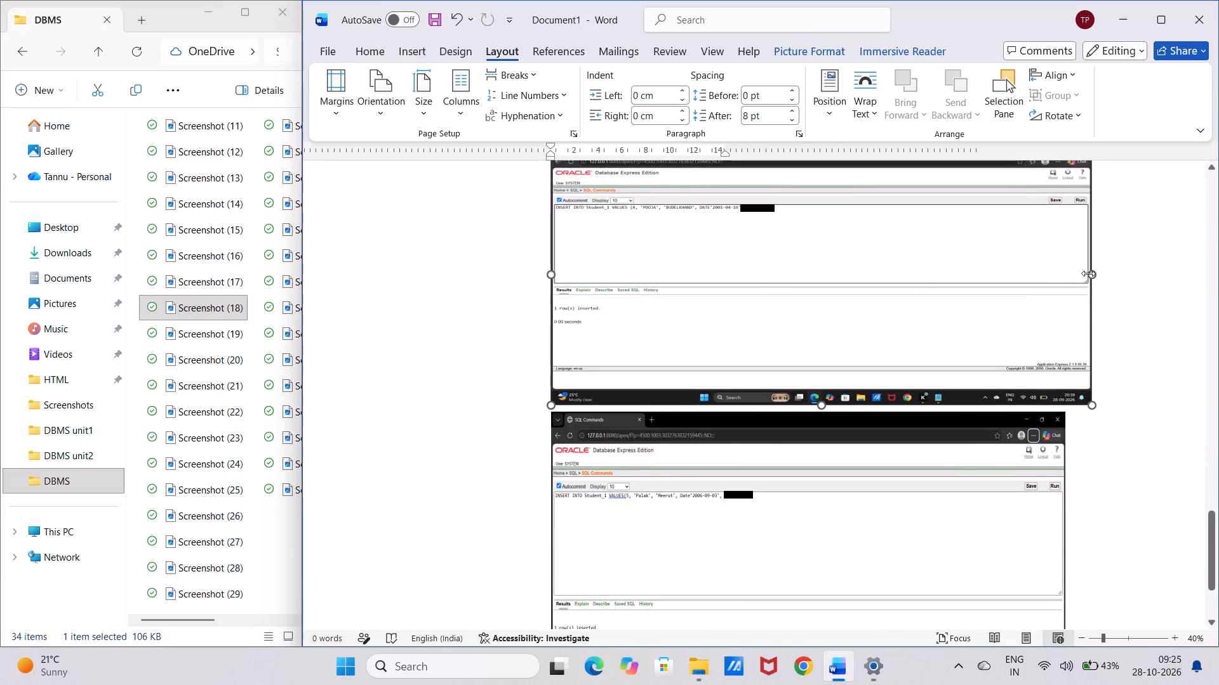
left_click_drag(1089, 273, 1072, 283)
left_click_drag(809, 405, 815, 400)
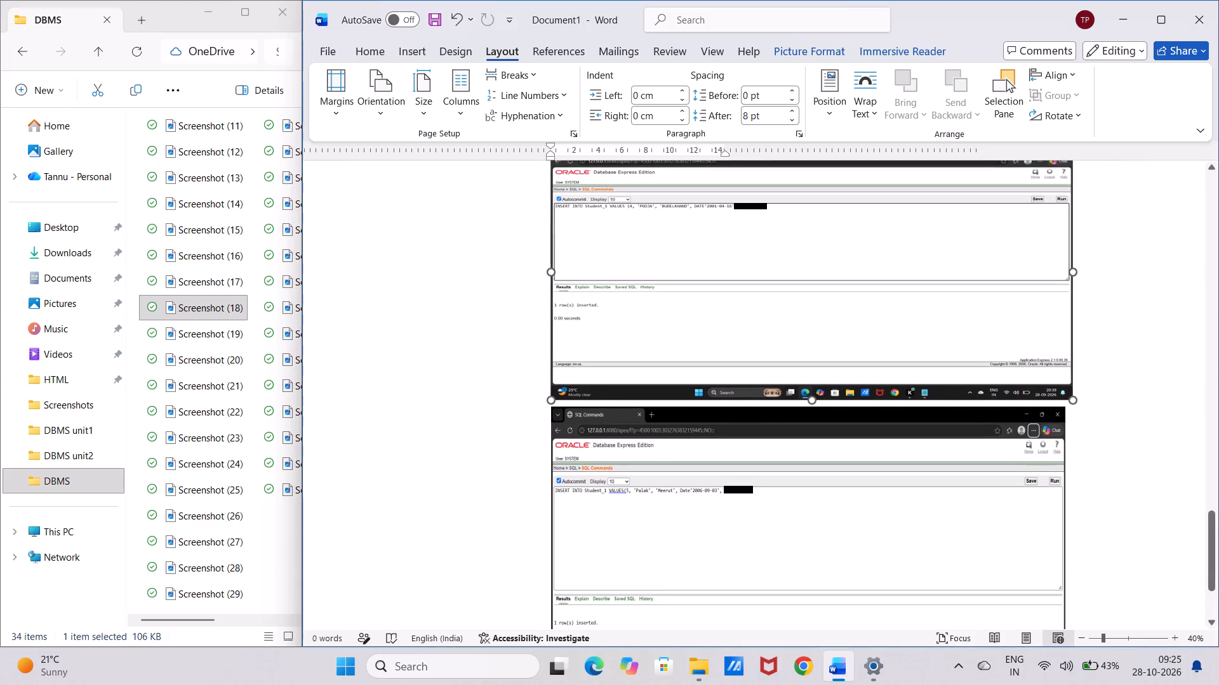
left_click_drag(815, 400, 815, 398)
Reduce the height of the Screenshot (18) picture to slightly taller than the Screenshot (17) picture.
left_click(809, 481)
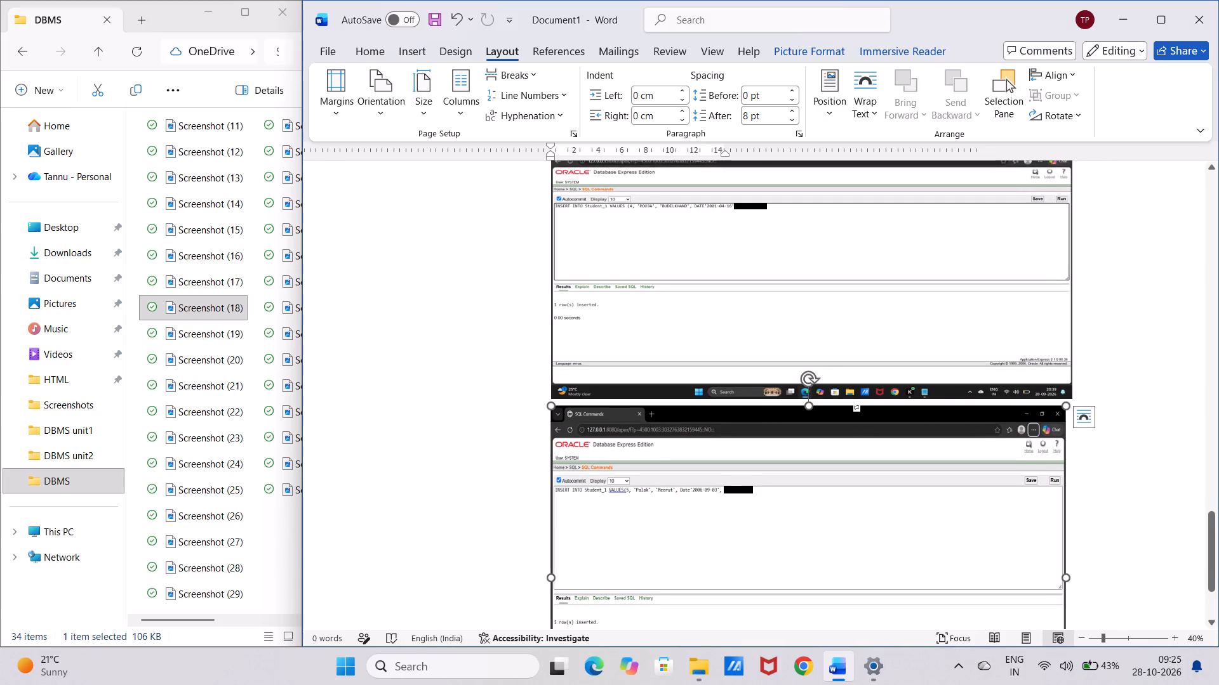
scroll(809, 480, "down", 10)
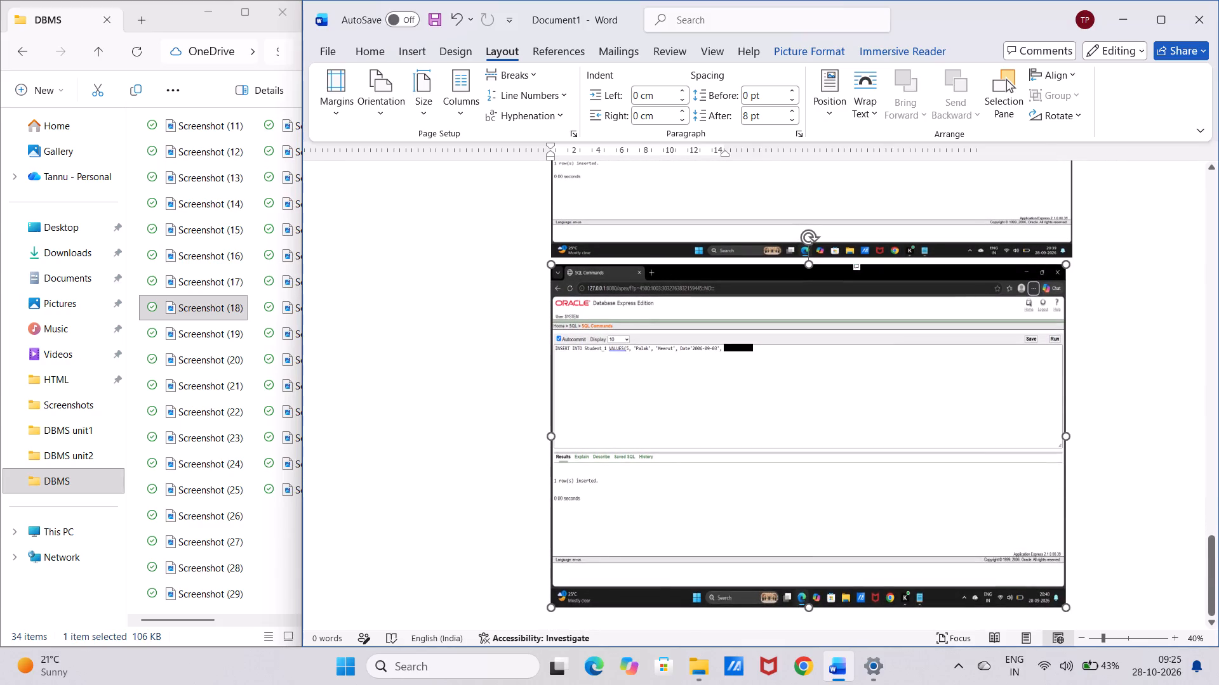
left_click_drag(810, 608, 820, 568)
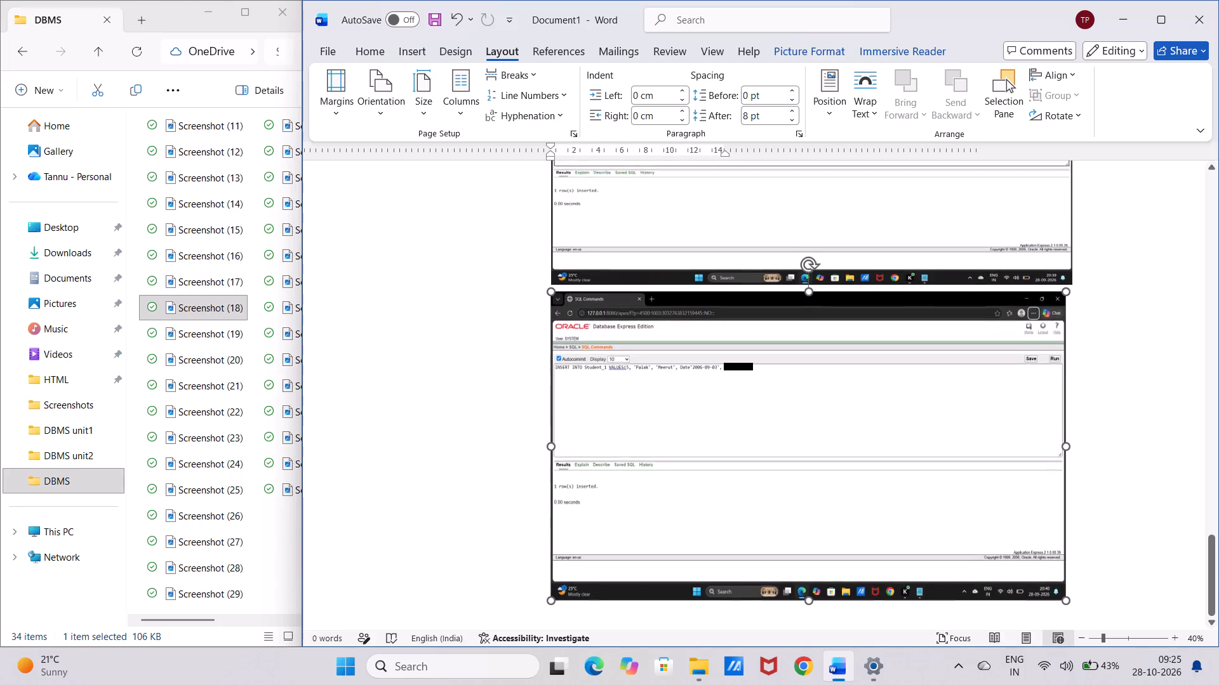
left_click_drag(820, 568, 829, 543)
scroll(829, 538, "down", 1)
scroll(829, 538, "up", 6)
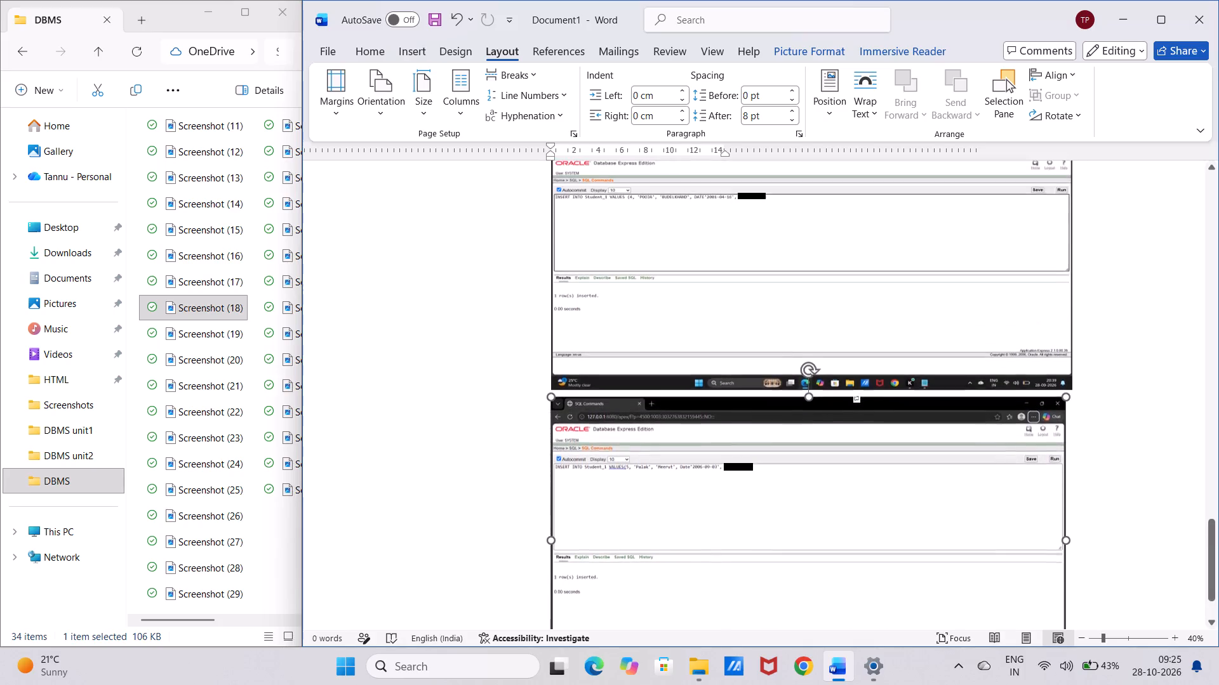
Insert three page breaks between the Screenshot (17) and Screenshot (18) pictures.
scroll(830, 537, "up", 6)
left_click(521, 72)
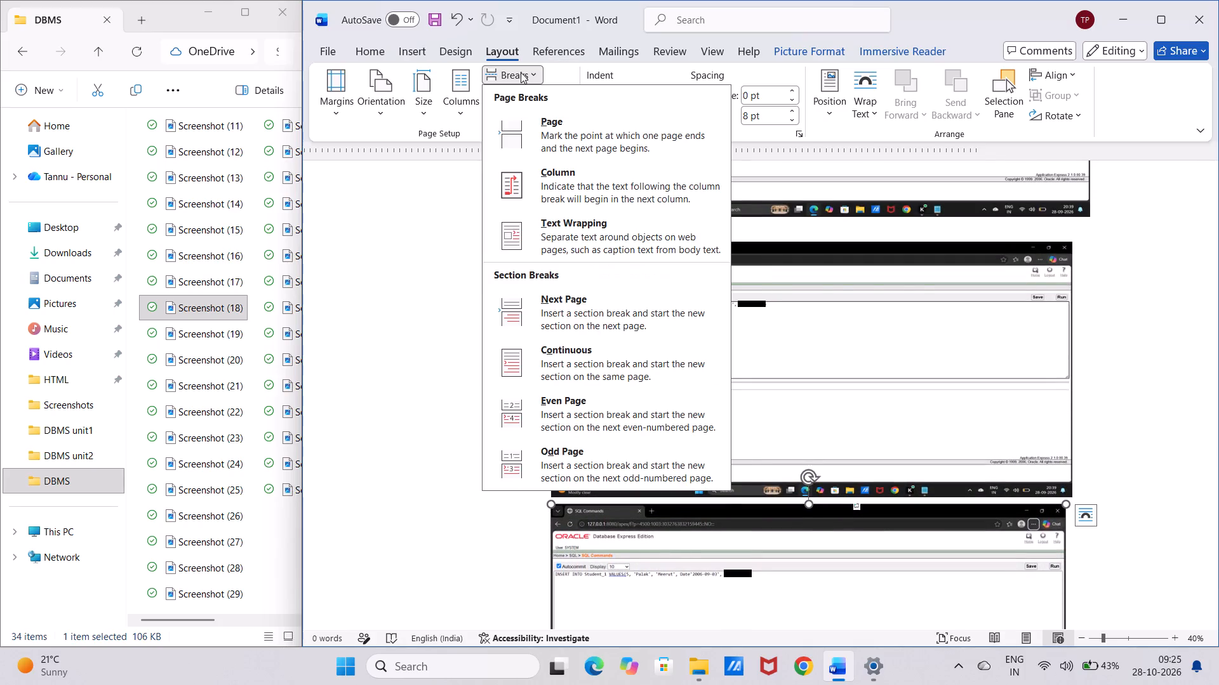
left_click(552, 131)
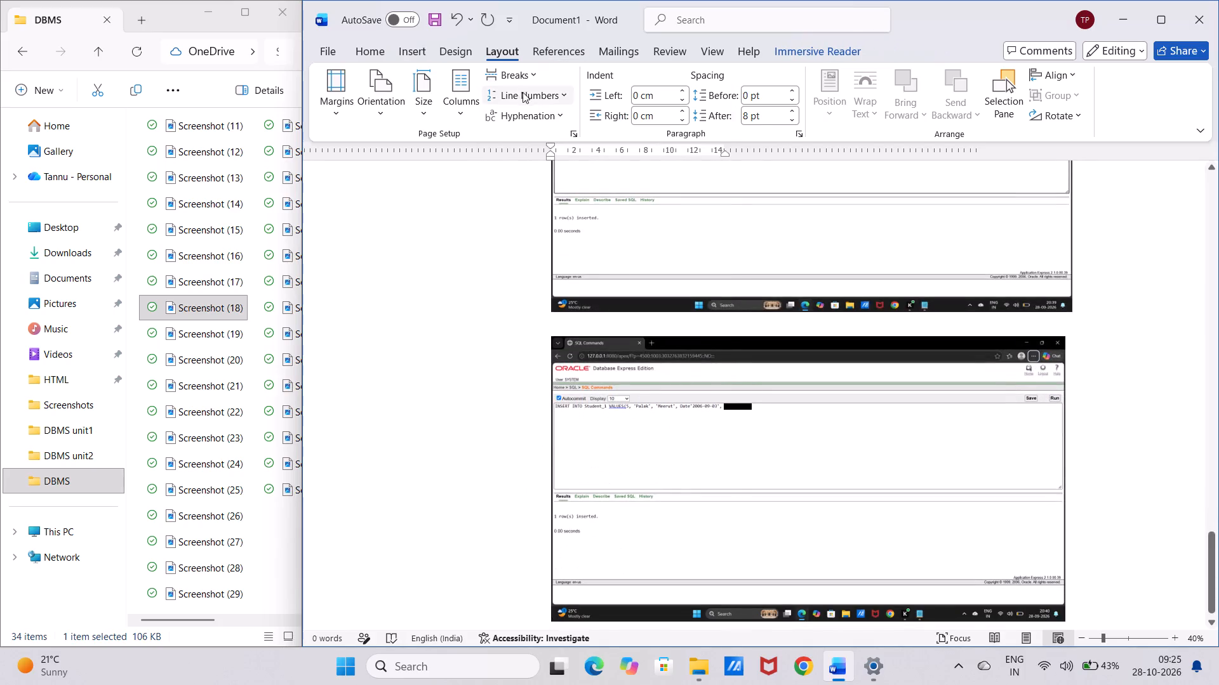
left_click(510, 74)
left_click(528, 147)
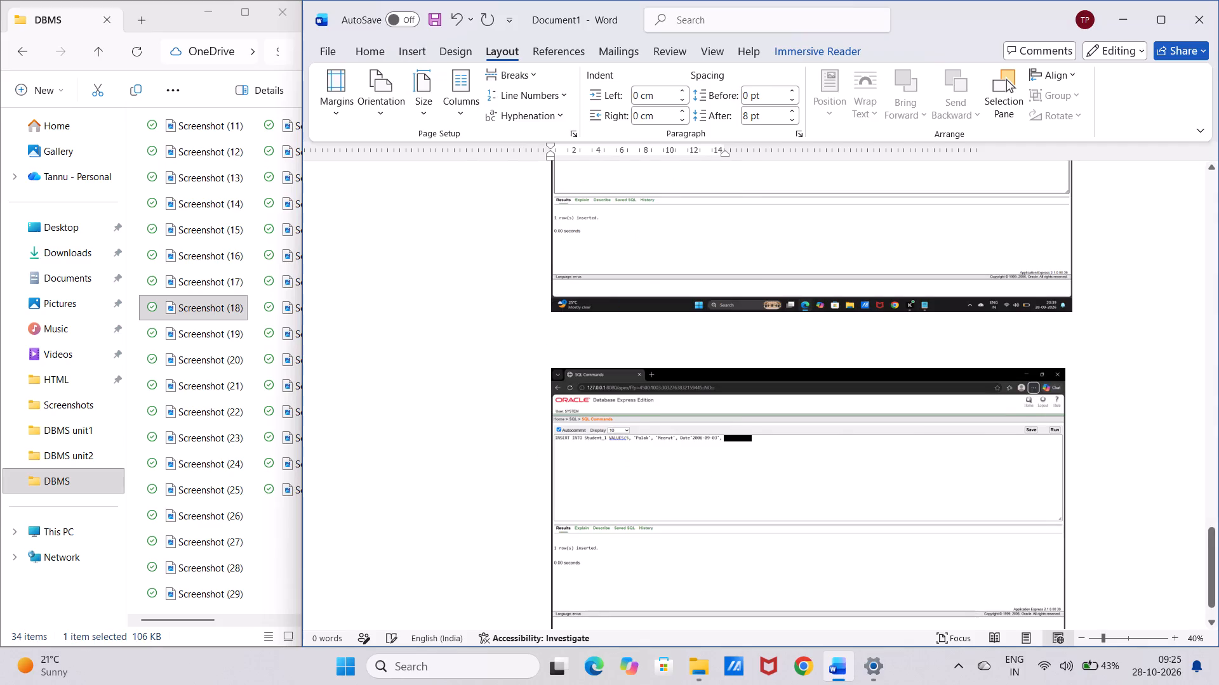
scroll(867, 427, "down", 14)
key("ctrl+Return")
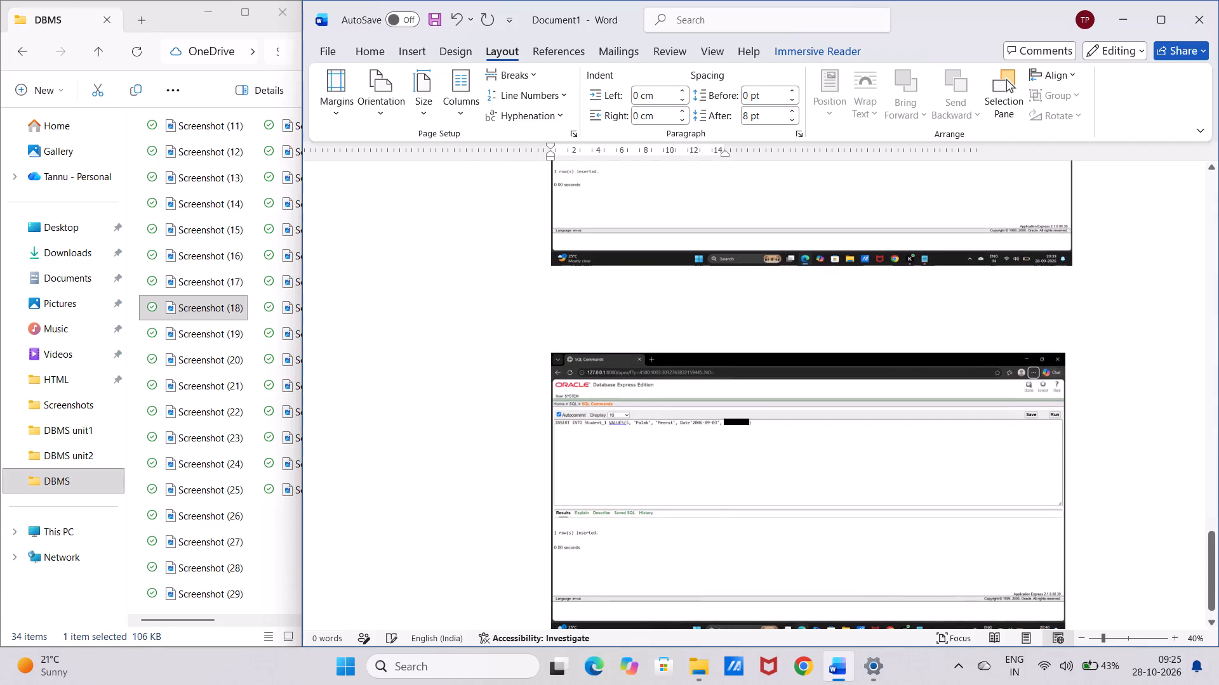
Copy Screenshot (19) from the DBMS folder and paste it into the Word document directly below the Screenshot (17) picture.
scroll(539, 542, "down", 13)
left_click(535, 573)
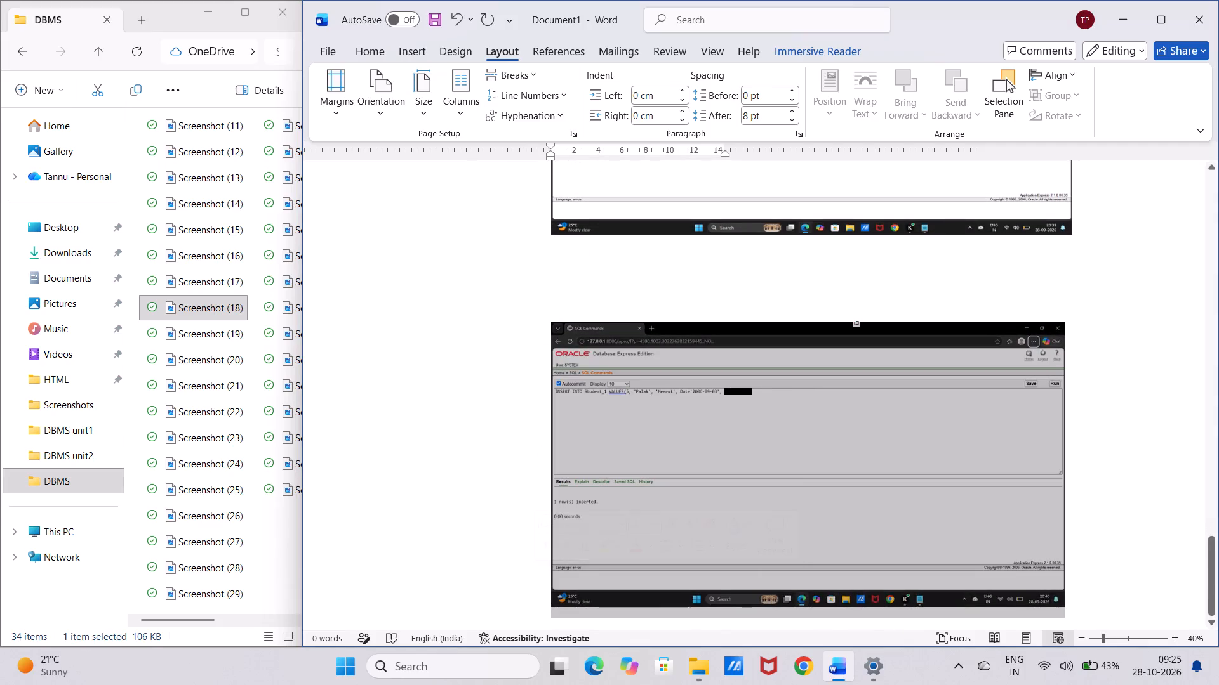
left_click(472, 596)
left_click(484, 492)
left_click(1145, 237)
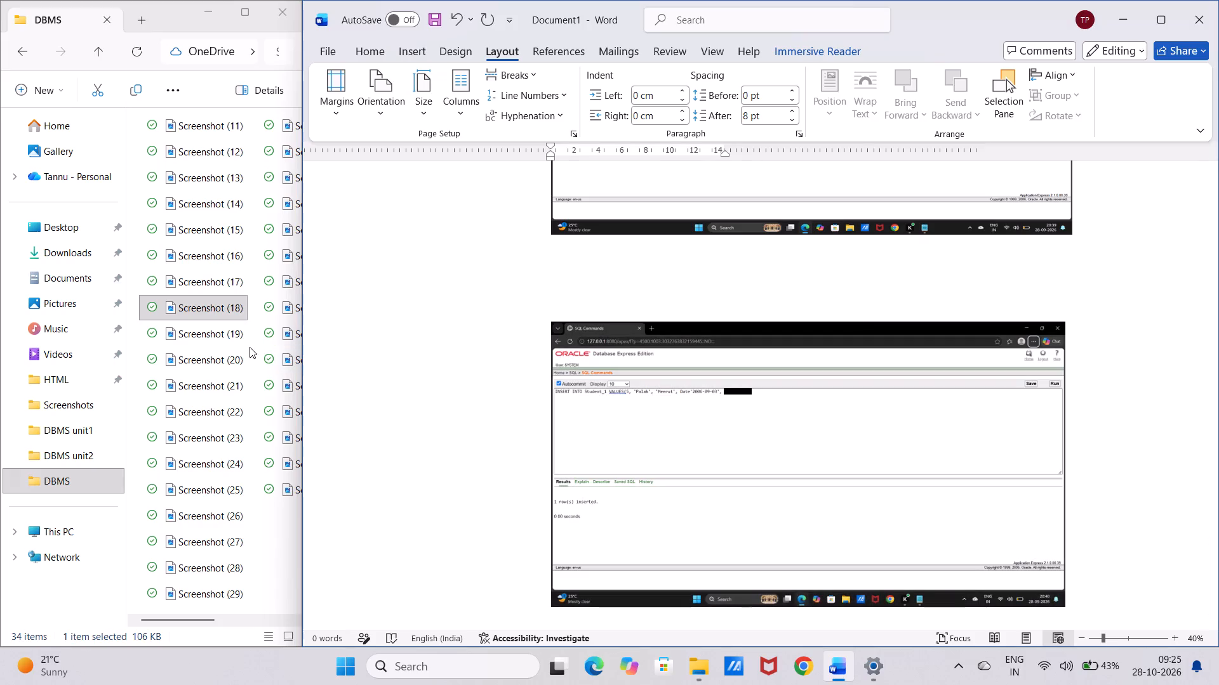
left_click(244, 343)
key("ctrl+c")
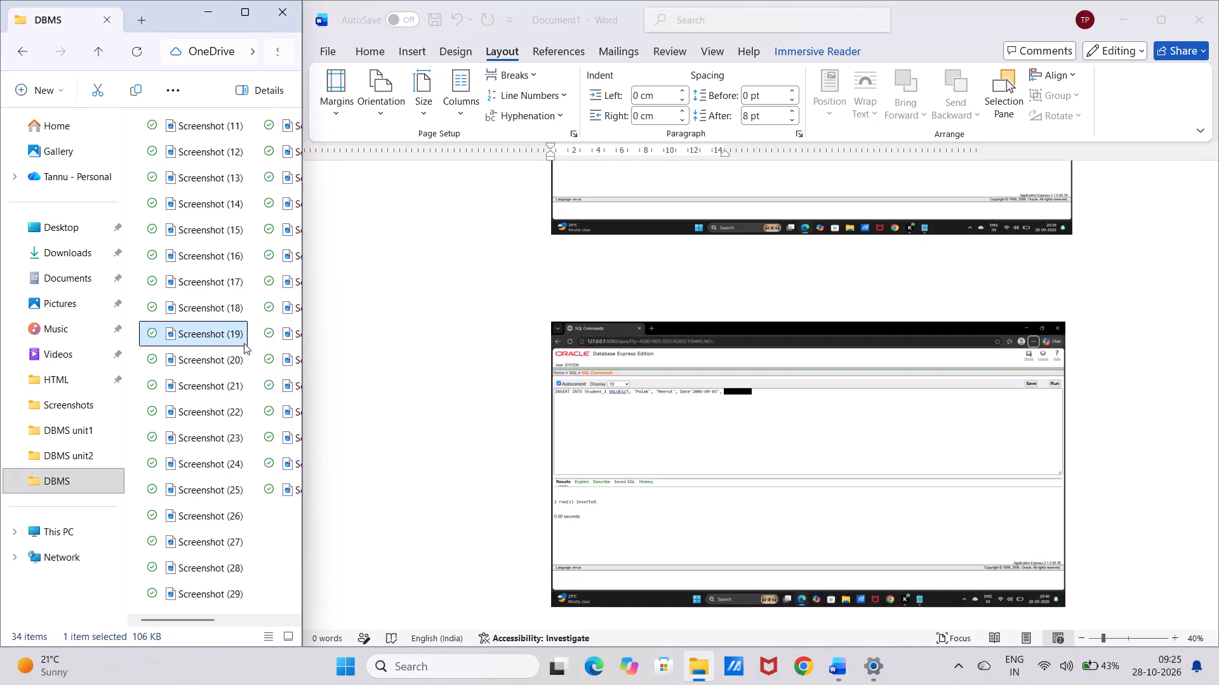
left_click(1101, 625)
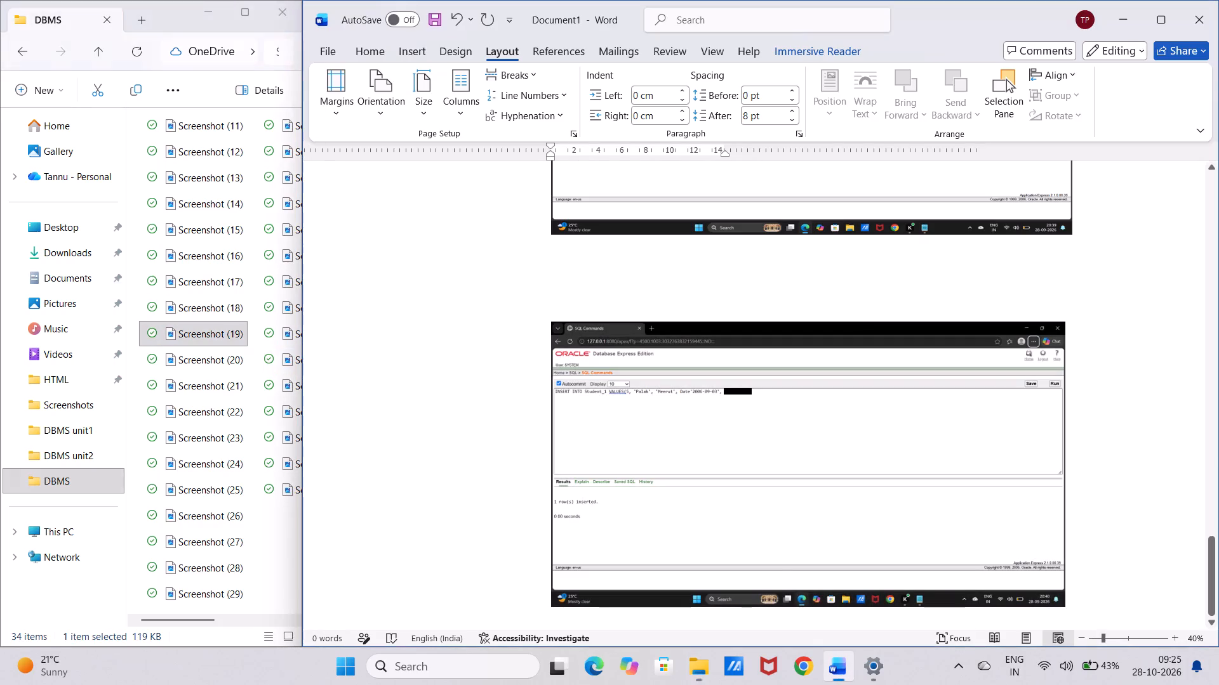
key("ctrl+v")
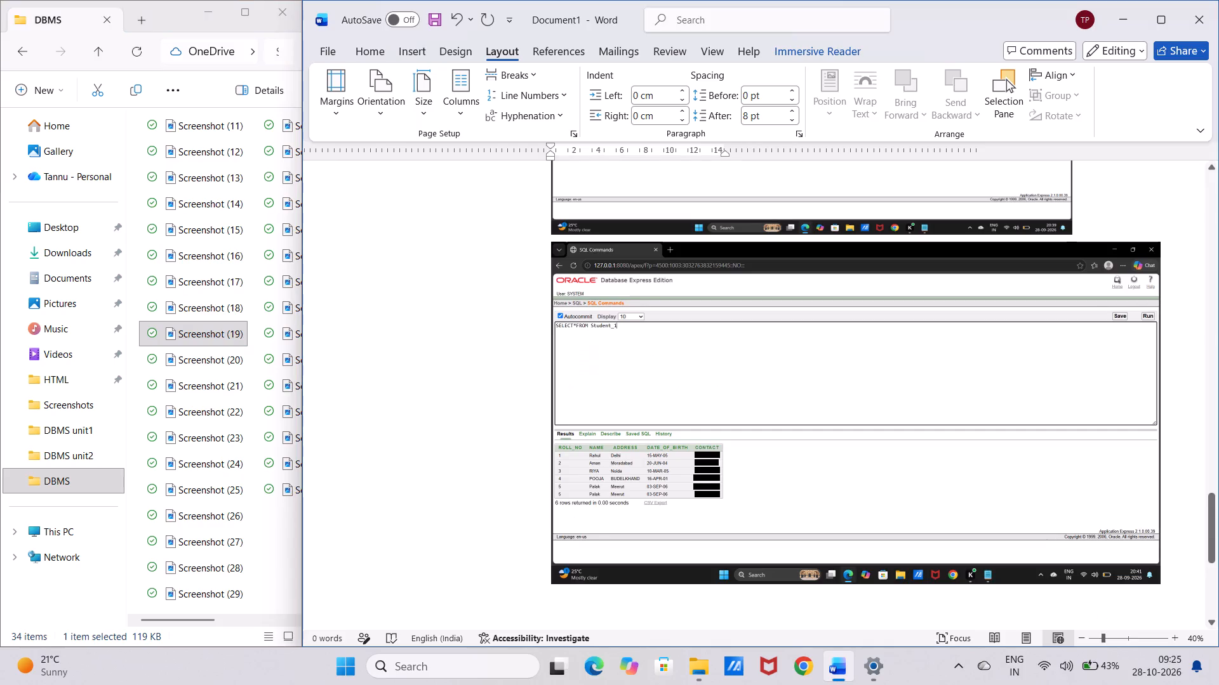
Copy Screenshot (20) from the DBMS folder and paste it into the Word document below the Screenshot (19) picture.
left_click(157, 373)
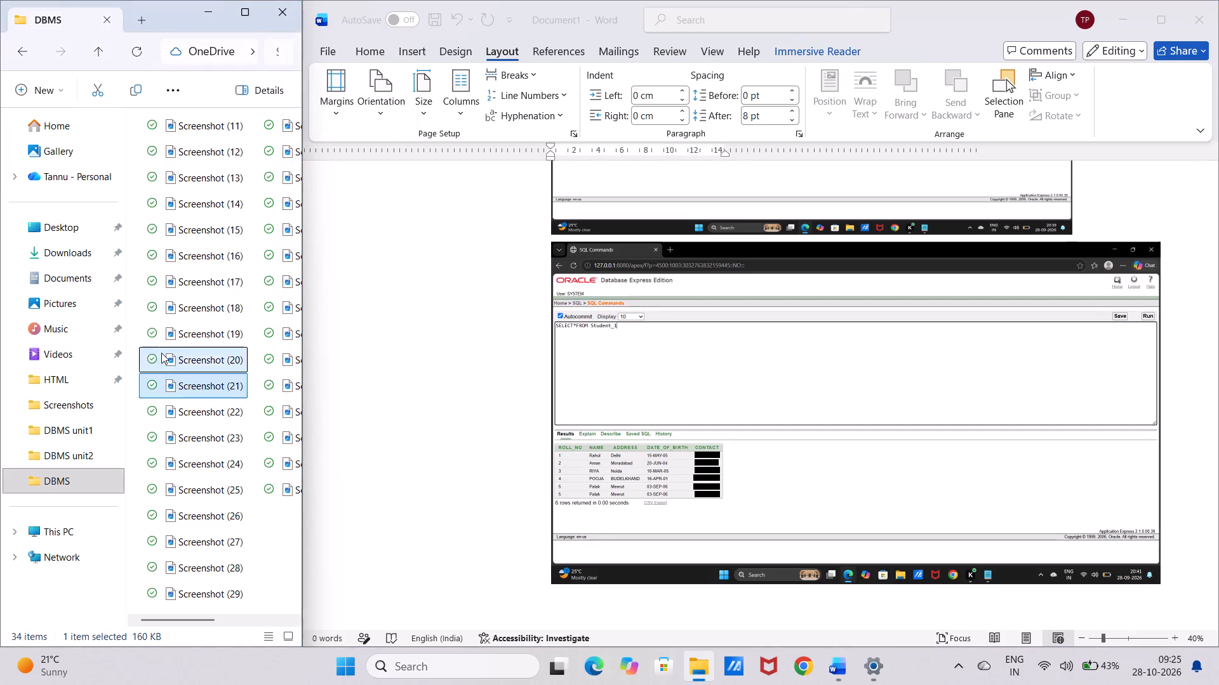
left_click(161, 353)
key("ctrl+c")
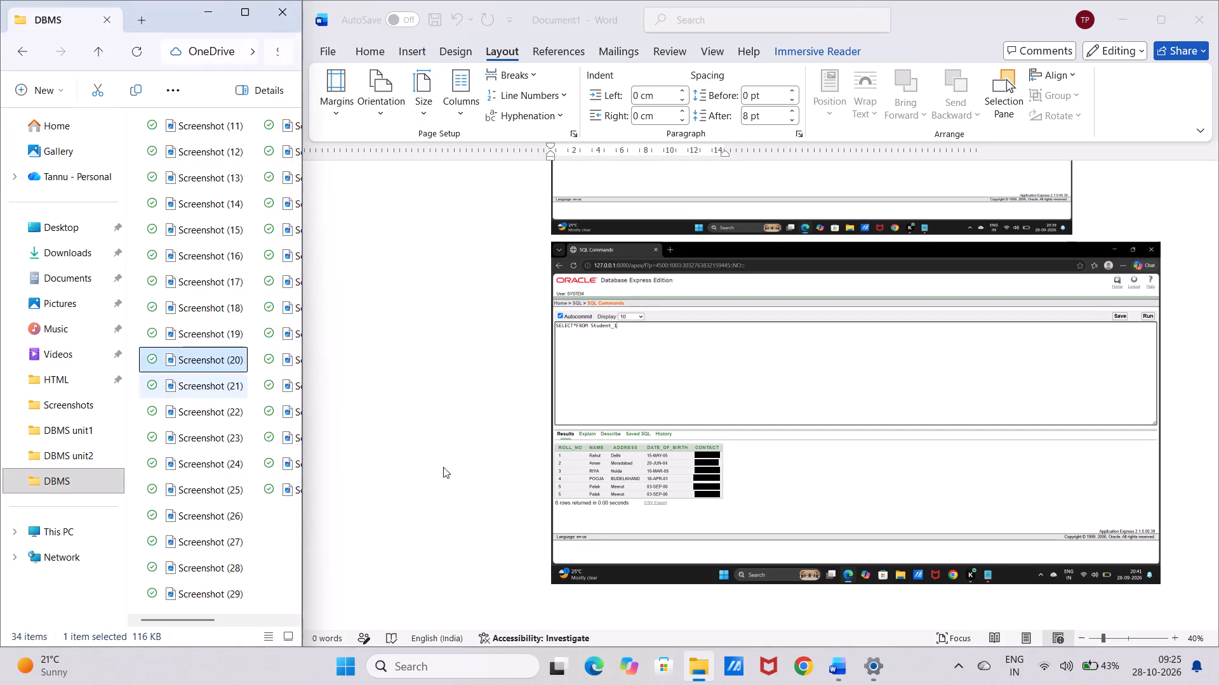
left_click(579, 613)
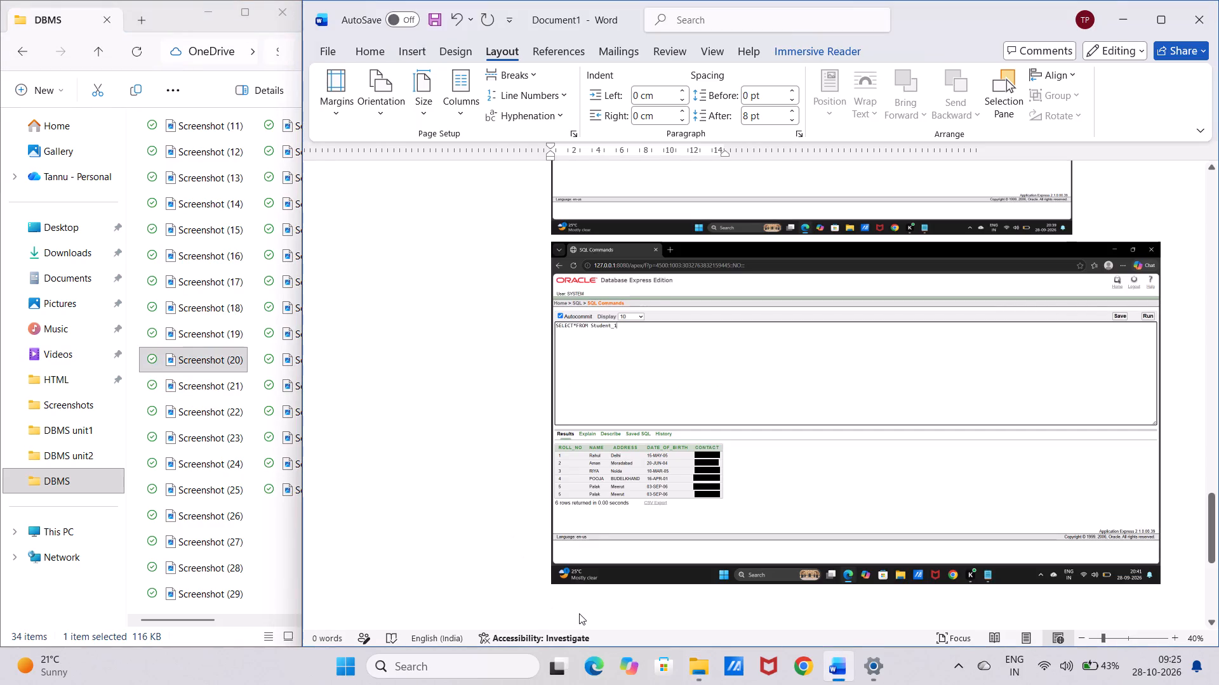
key("ctrl+v")
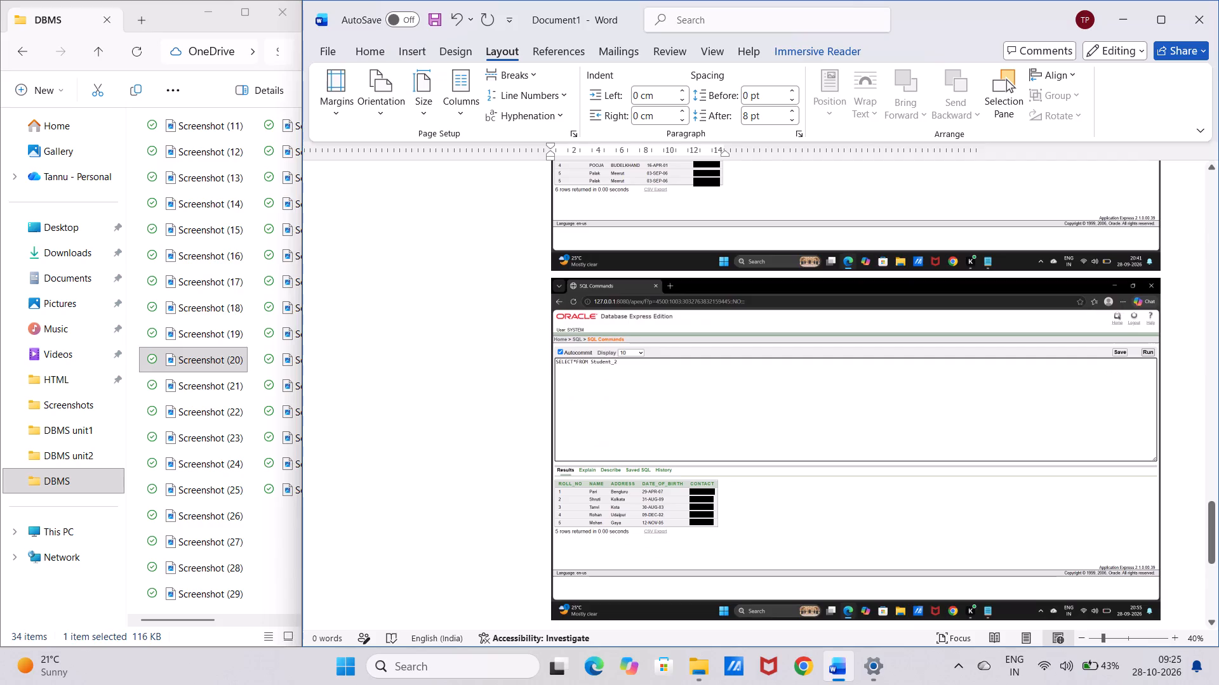
Reduce the Screenshot (19) picture to nearly the width of the Screenshot (17) picture and shorten it to a slightly greater height.
left_click(937, 503)
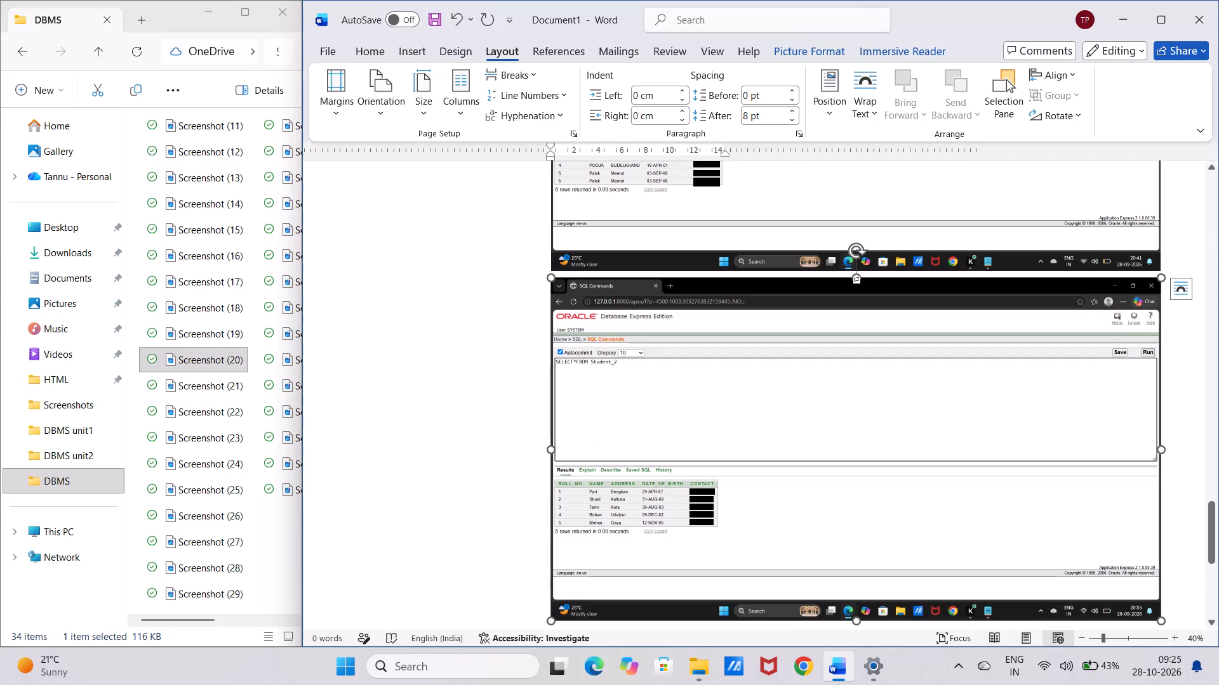
left_click(776, 204)
scroll(776, 204, "up", 3)
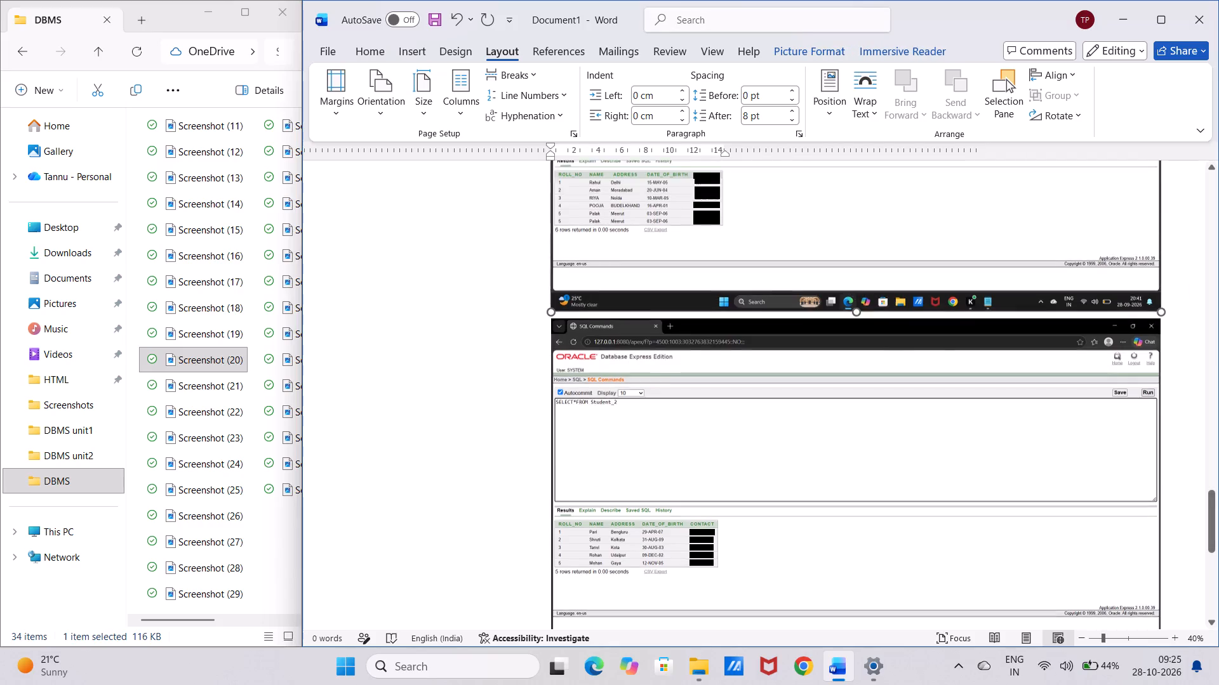
scroll(776, 204, "up", 16)
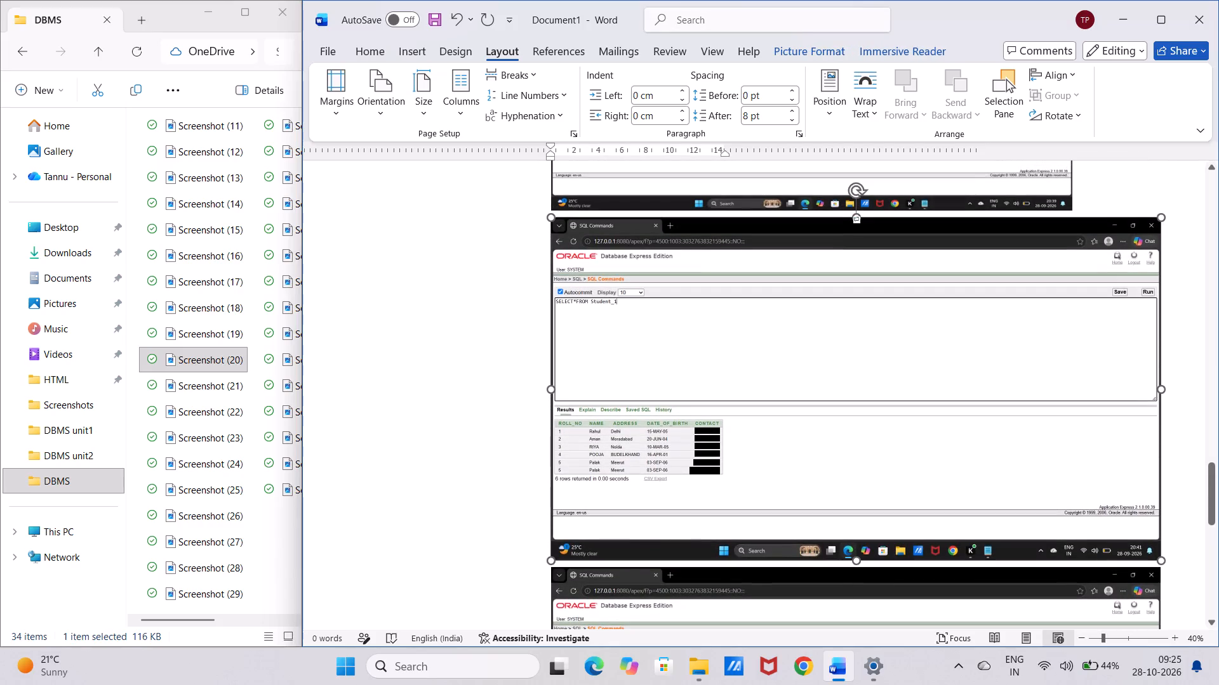
left_click_drag(1161, 391, 1078, 412)
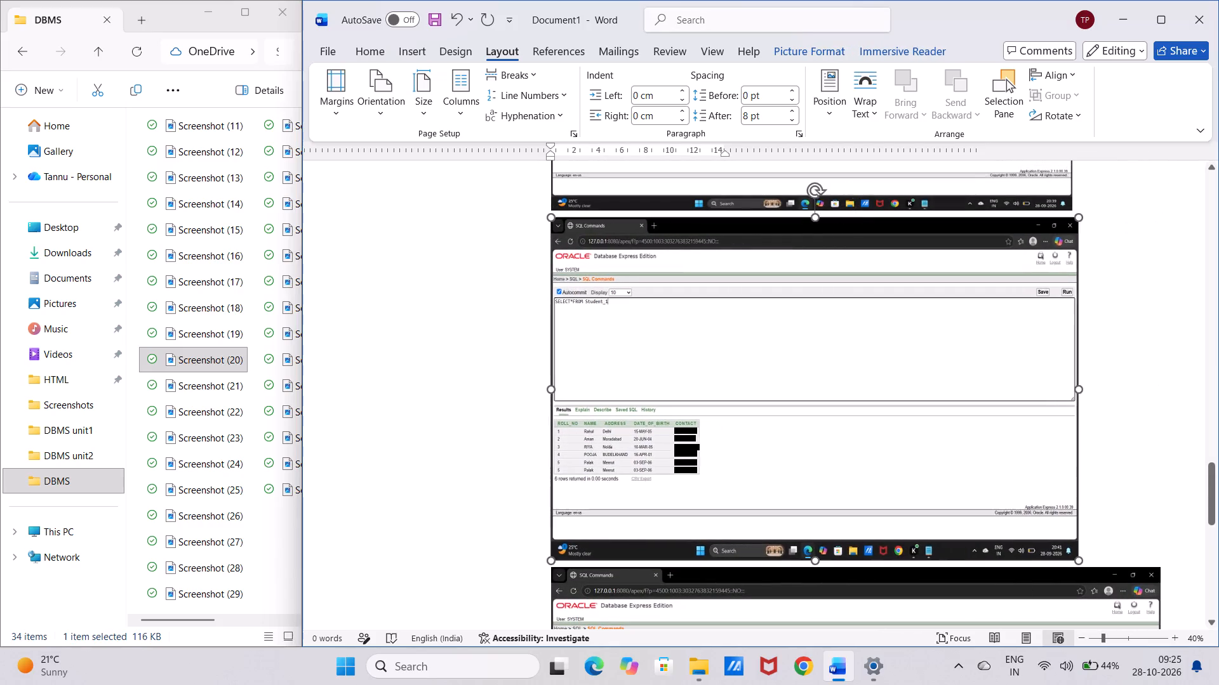
left_click_drag(1078, 412, 1075, 412)
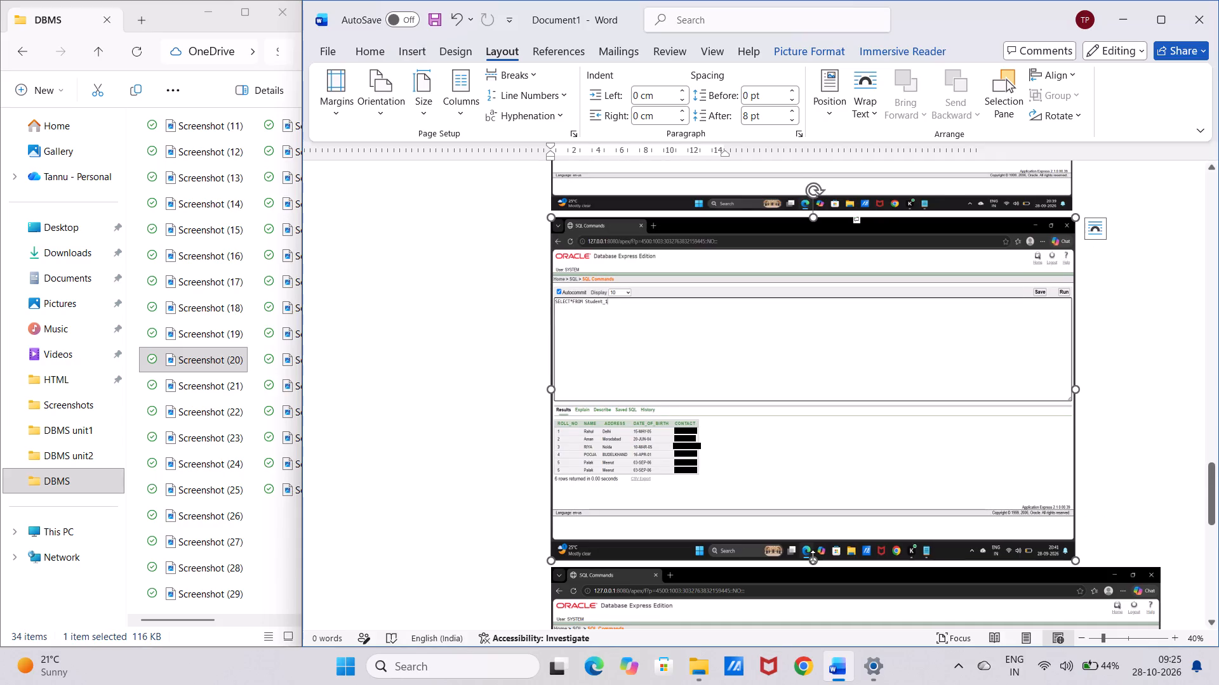
left_click_drag(813, 557, 820, 514)
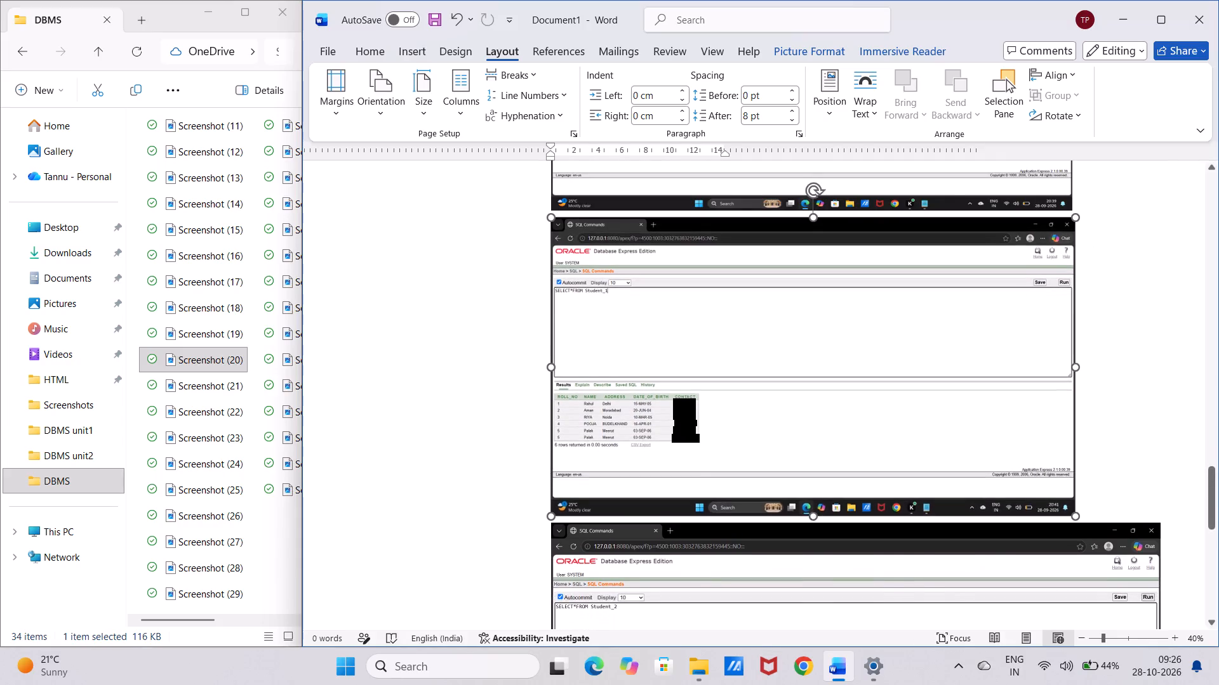
left_click_drag(820, 514, 822, 498)
Reduce the Screenshot (20) picture's height to slightly less than the Screenshot (19) picture's and its width to just over that picture's.
scroll(829, 638, "up", 7)
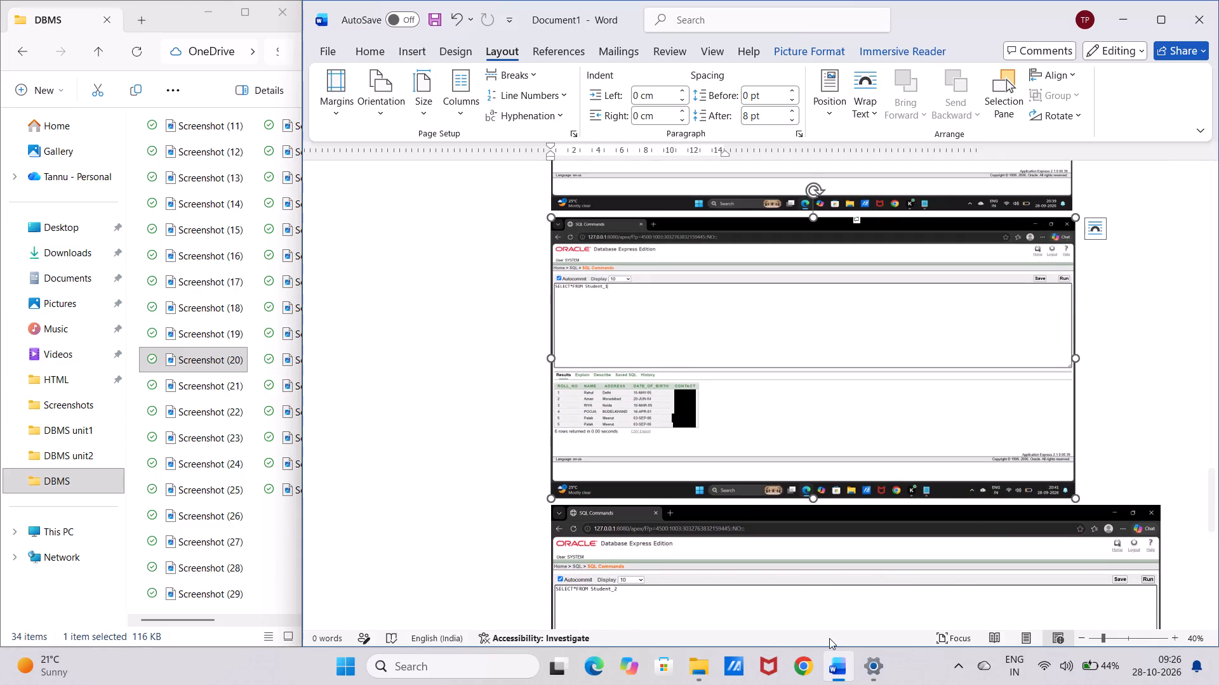
scroll(836, 559, "up", 6)
scroll(836, 557, "down", 14)
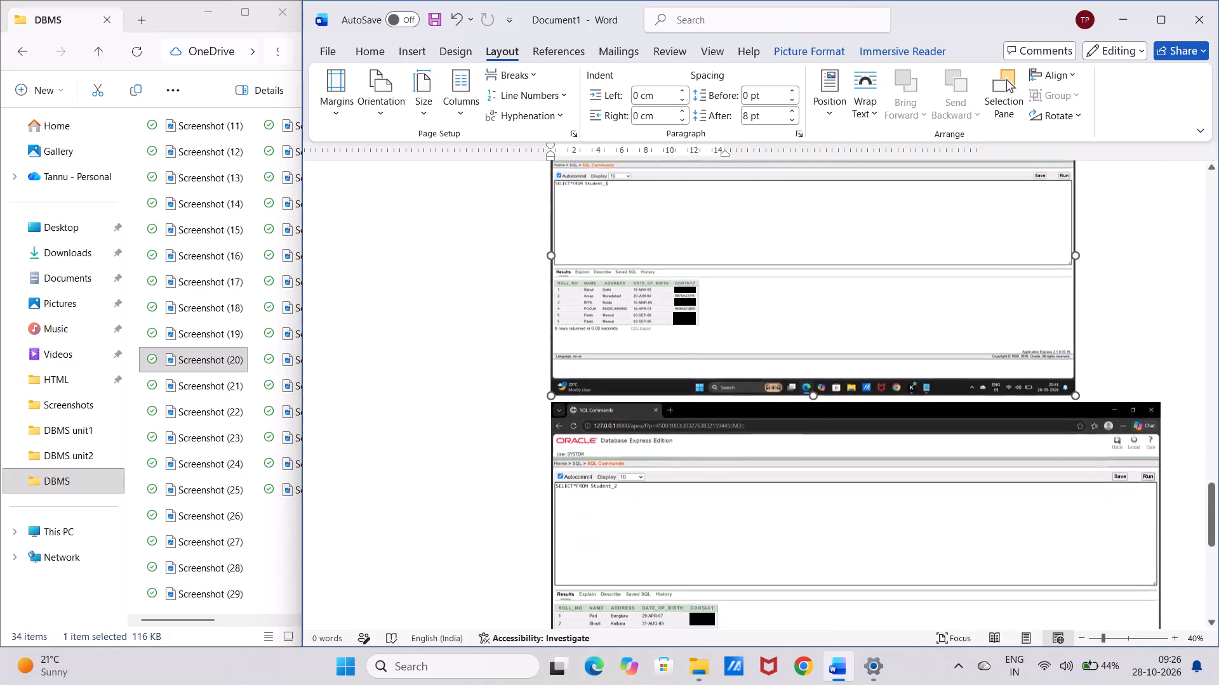
scroll(836, 557, "down", 11)
left_click(853, 535)
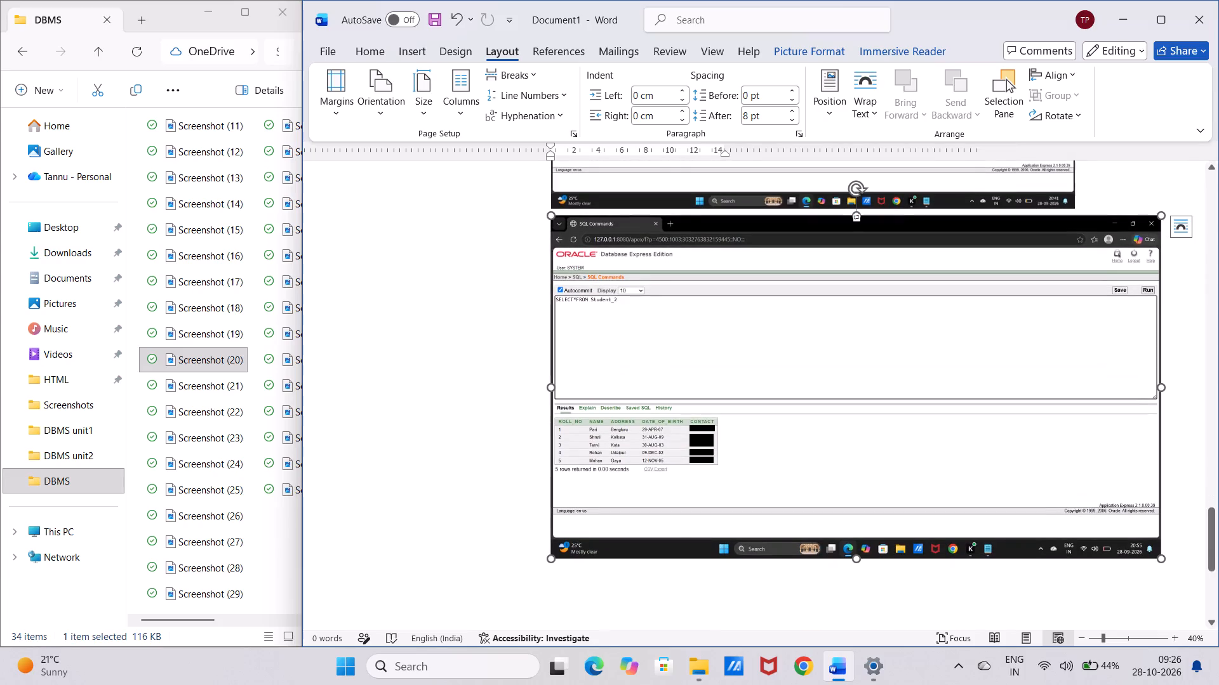
left_click_drag(855, 559, 859, 548)
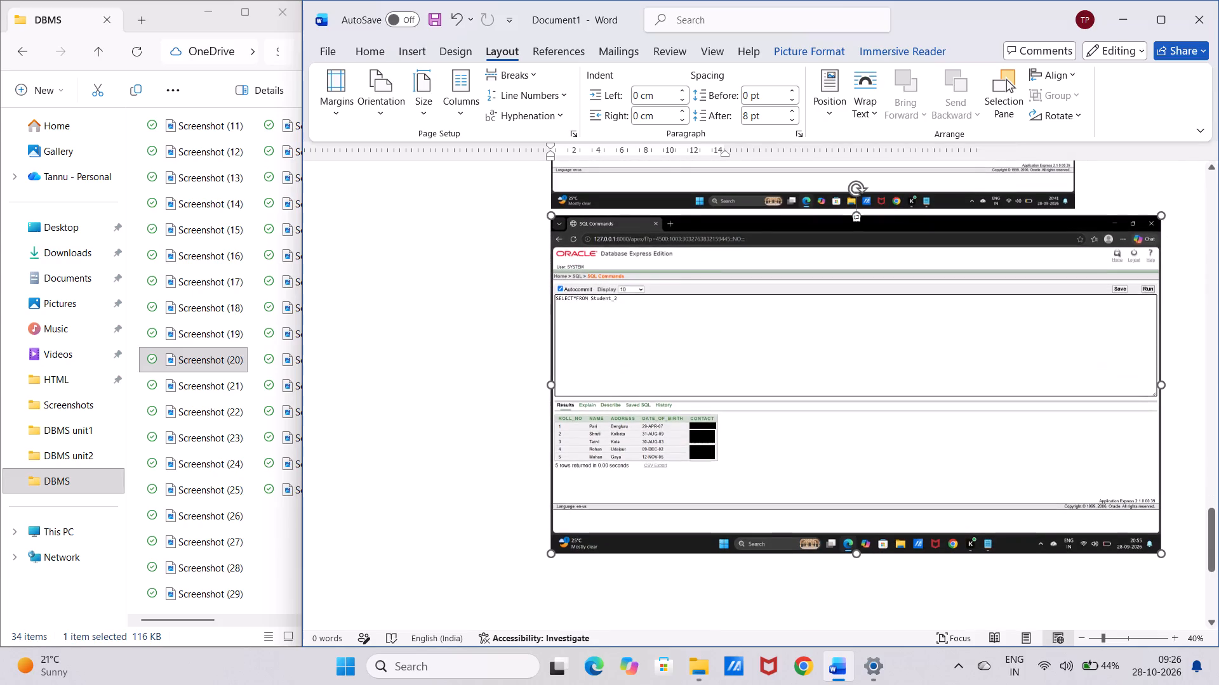
left_click_drag(859, 548, 865, 484)
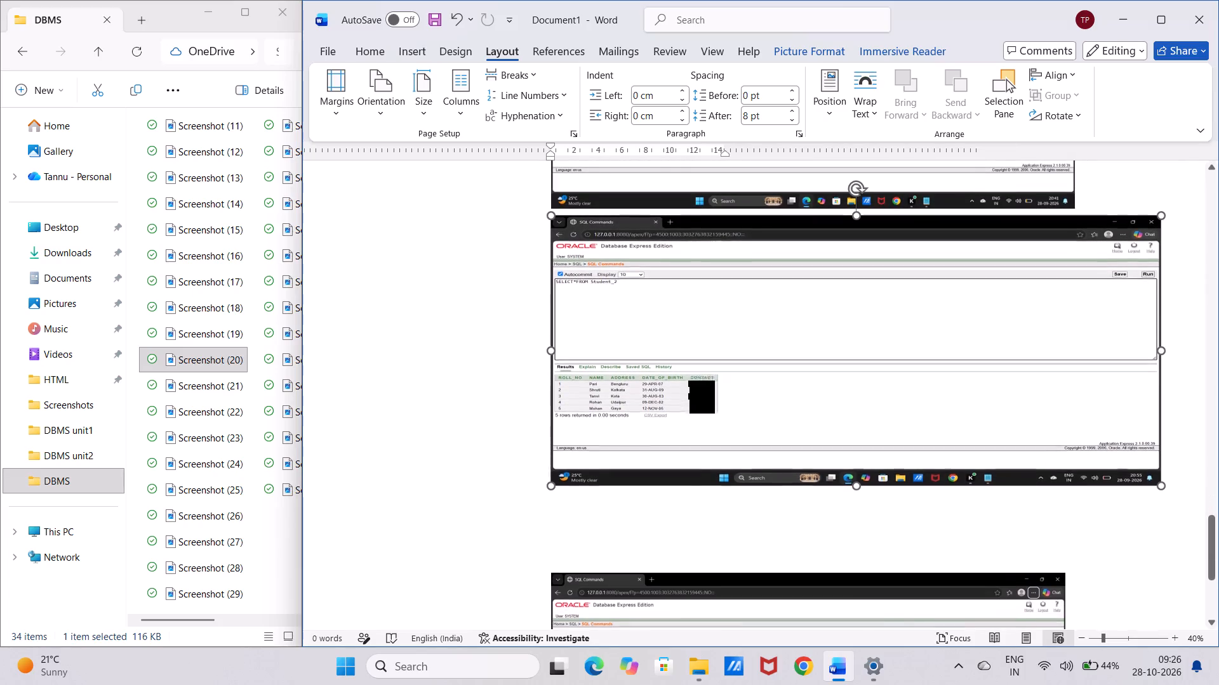
left_click_drag(865, 484, 865, 474)
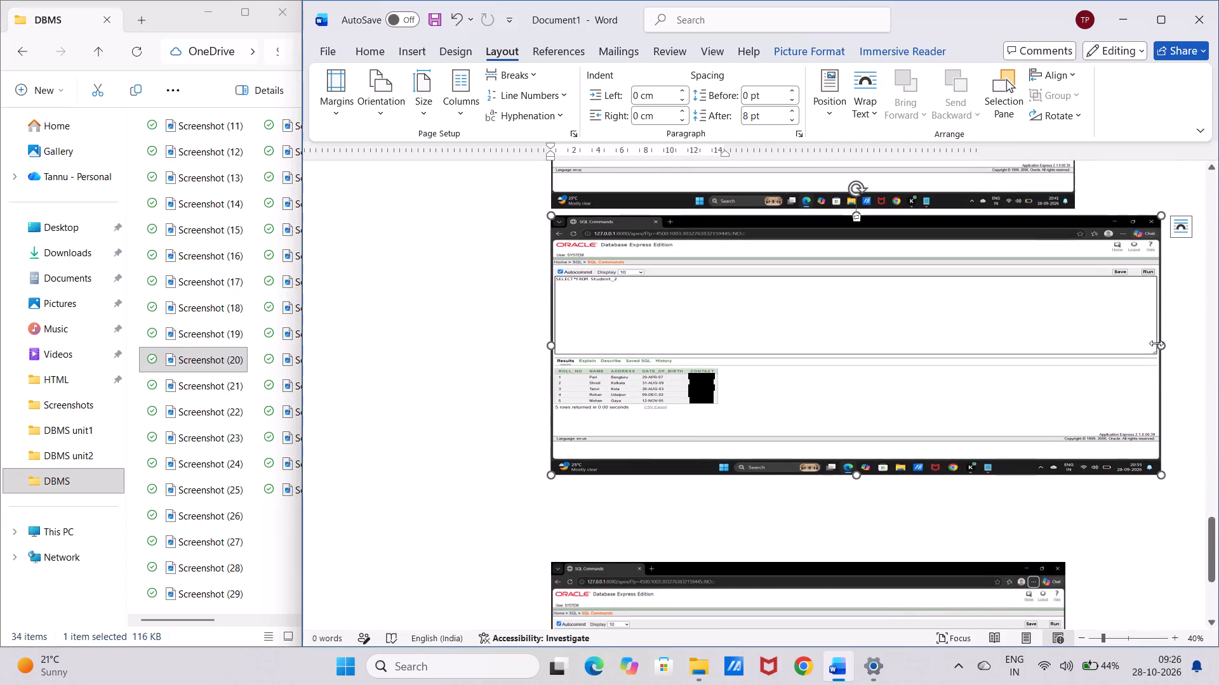
left_click_drag(1157, 342, 1086, 362)
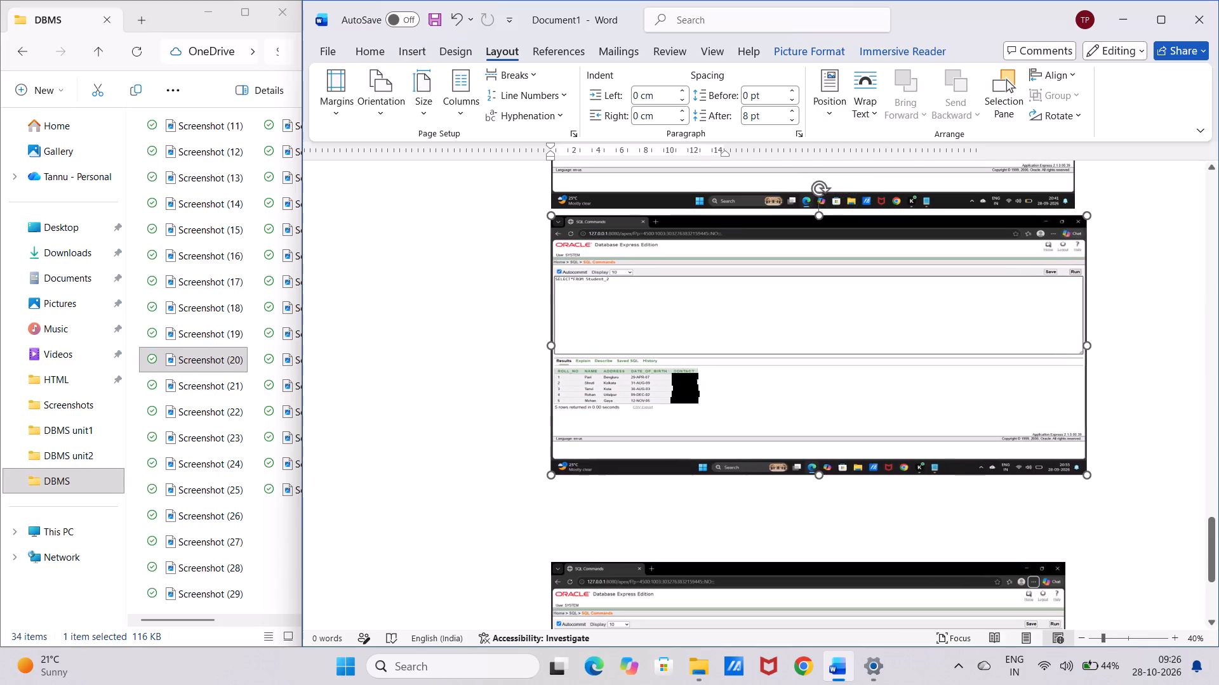
left_click_drag(1086, 362, 1080, 367)
Review the order, sizes and spacing of the Screenshot (17) to Screenshot (20) pictures in the document.
scroll(907, 521, "up", 5)
scroll(907, 521, "down", 8)
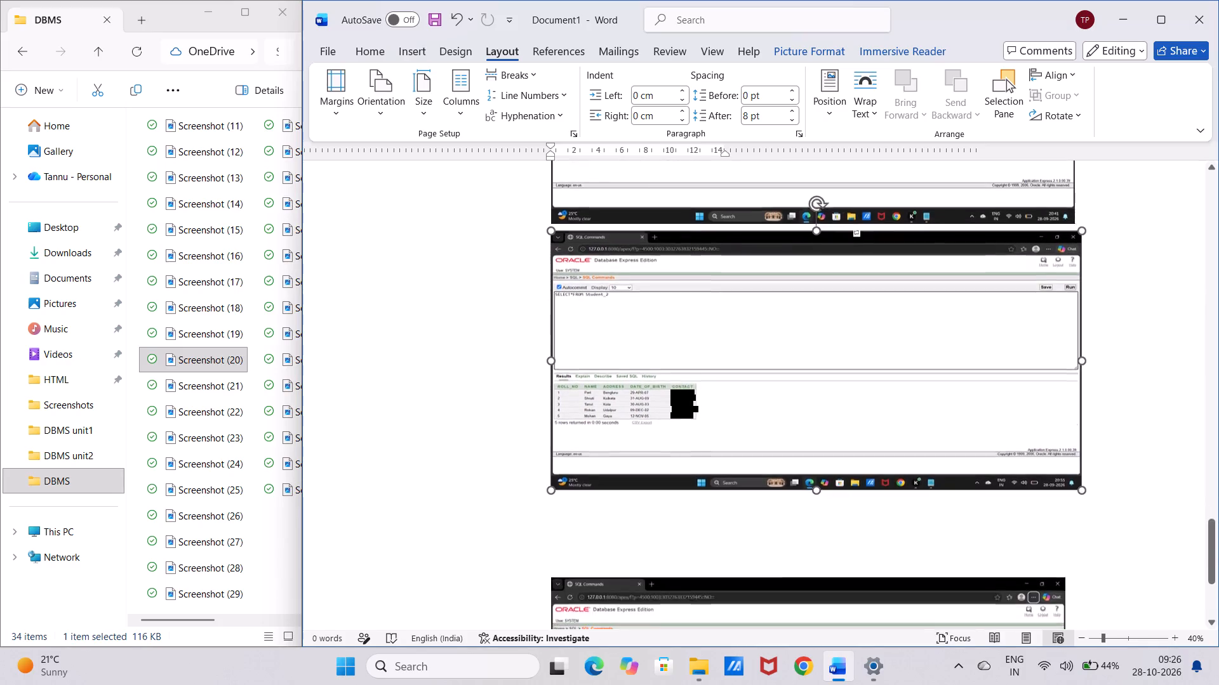
scroll(907, 521, "down", 18)
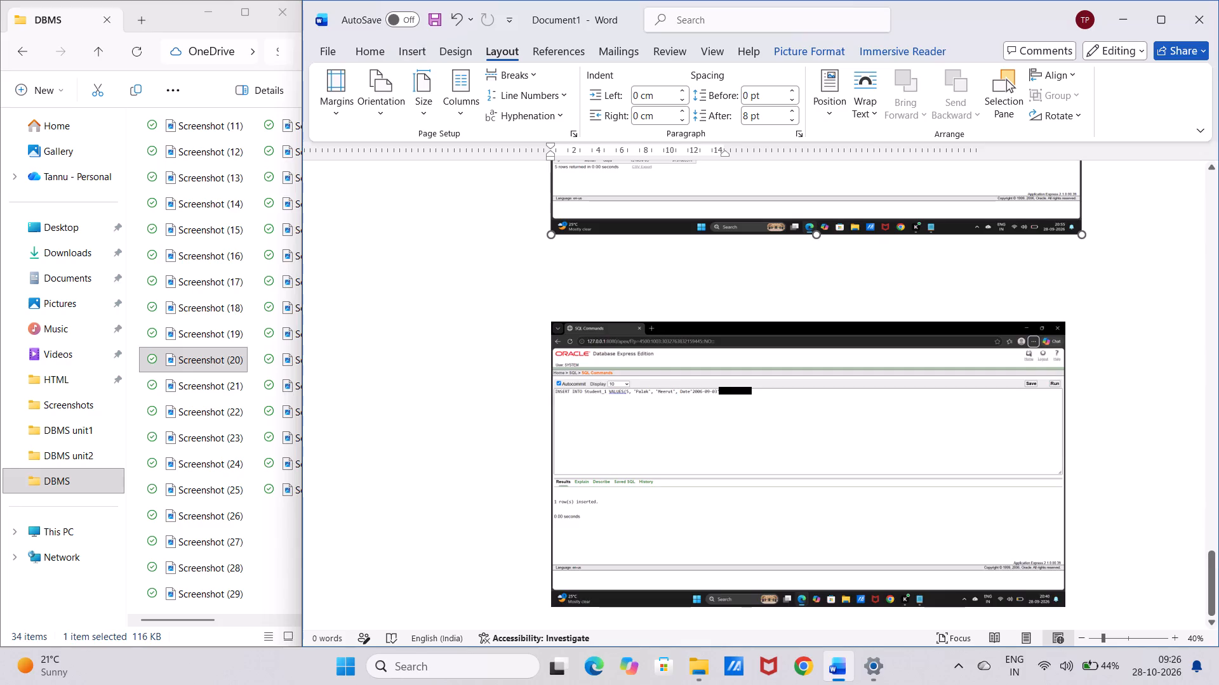
scroll(910, 492, "up", 16)
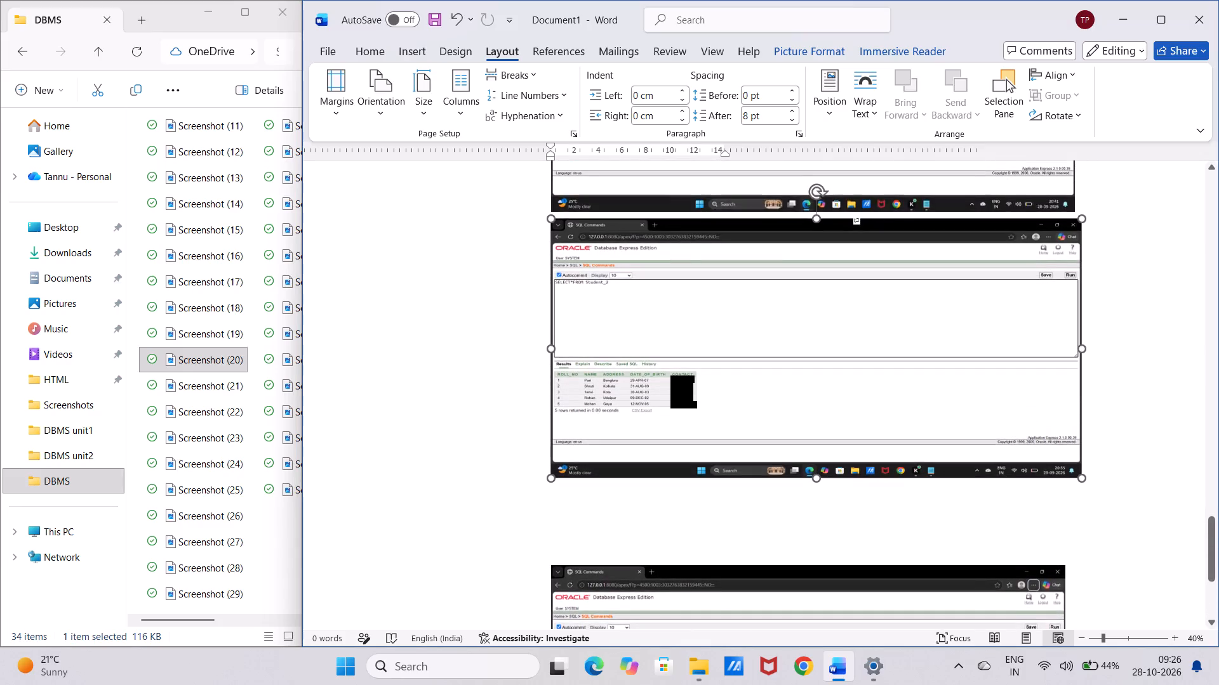
scroll(910, 489, "up", 13)
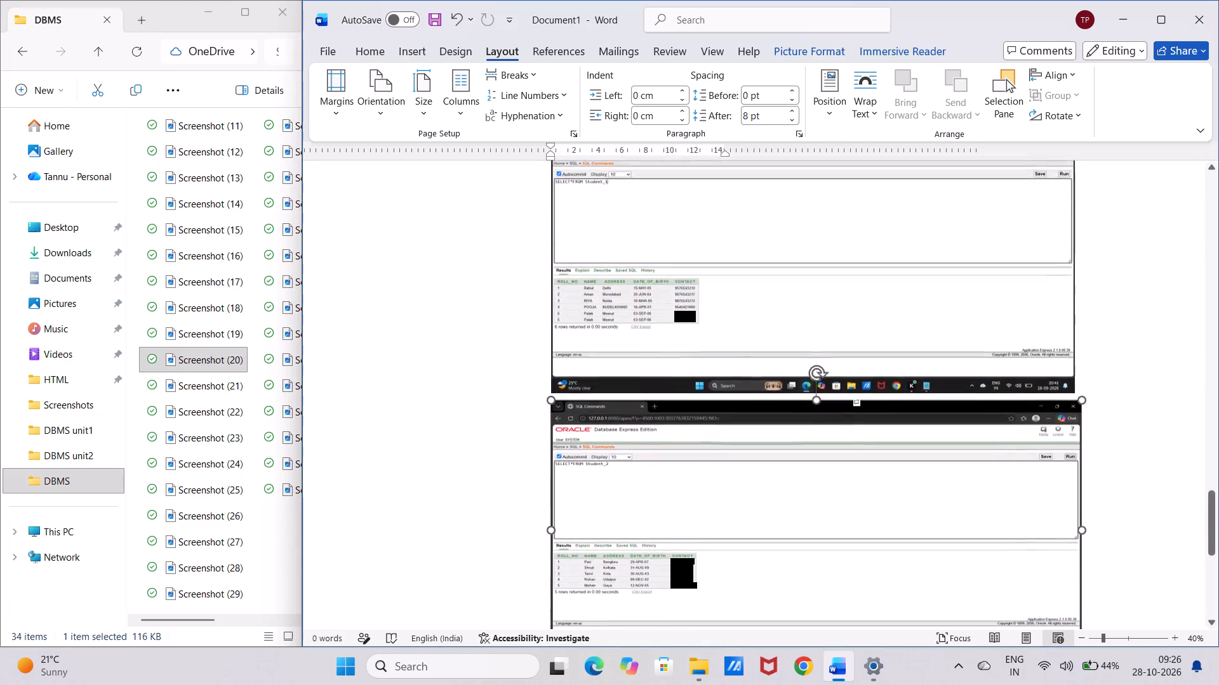
scroll(910, 489, "up", 20)
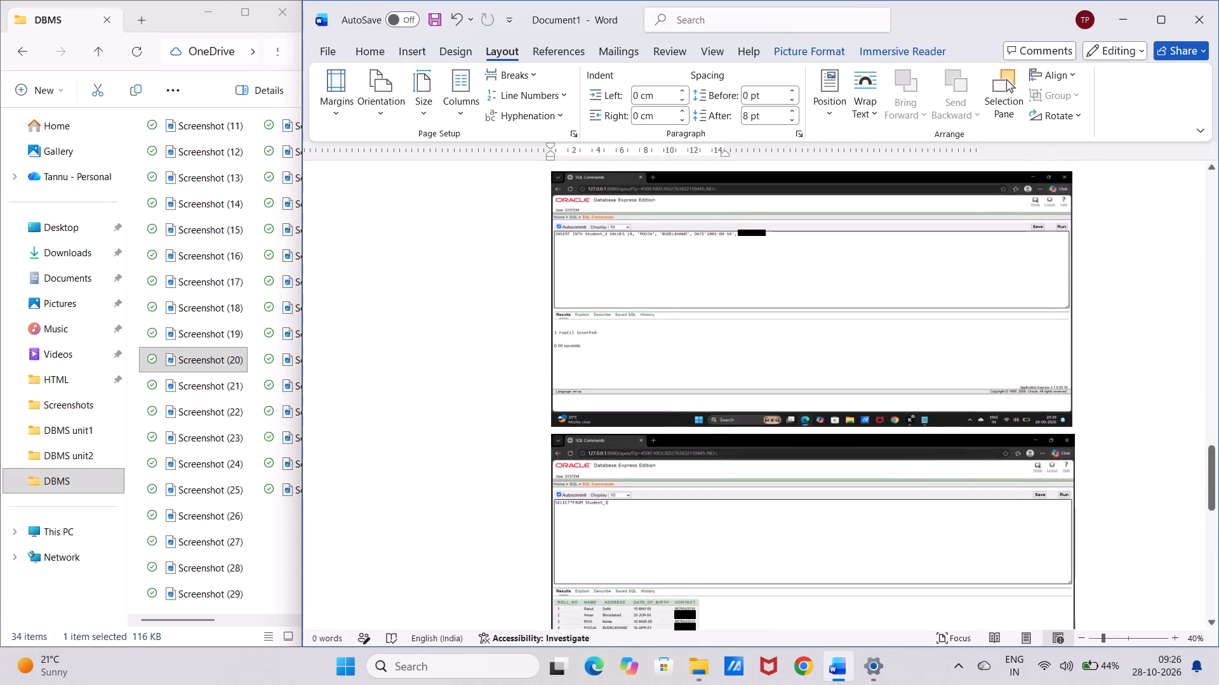
Undo the resizing and pasting of the Screenshot (19) and Screenshot (20) pictures, back to the Screenshot (18) picture.
scroll(910, 489, "up", 6)
scroll(910, 489, "down", 20)
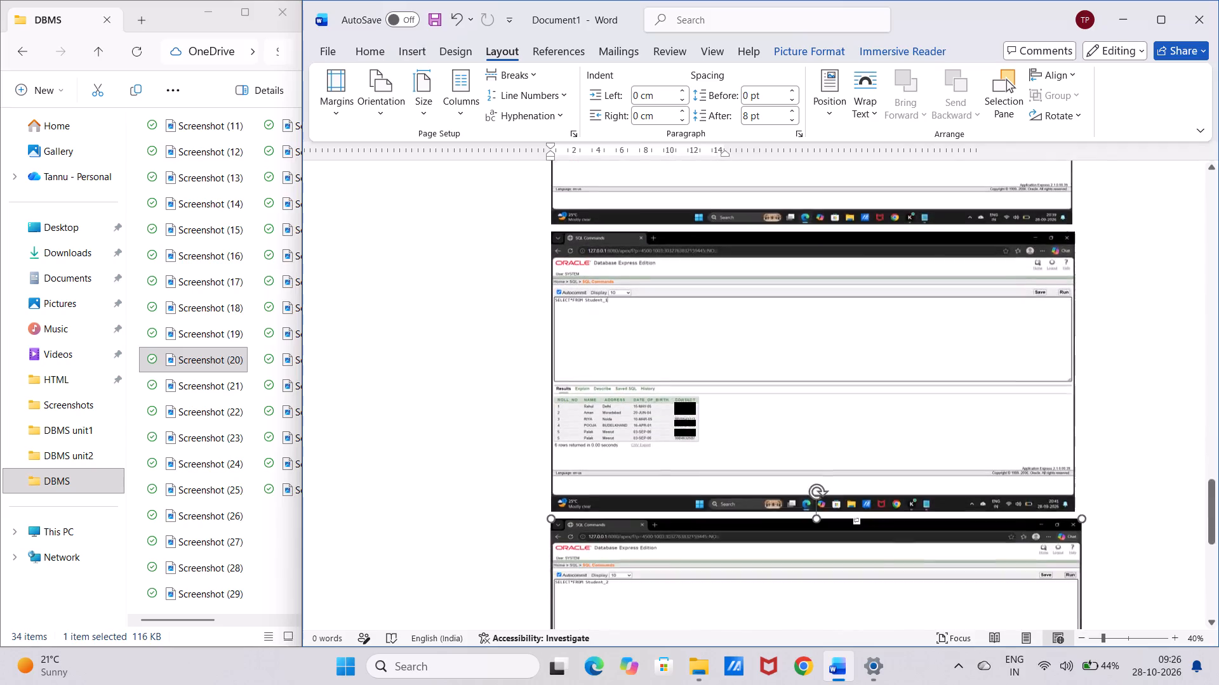
scroll(910, 486, "down", 7)
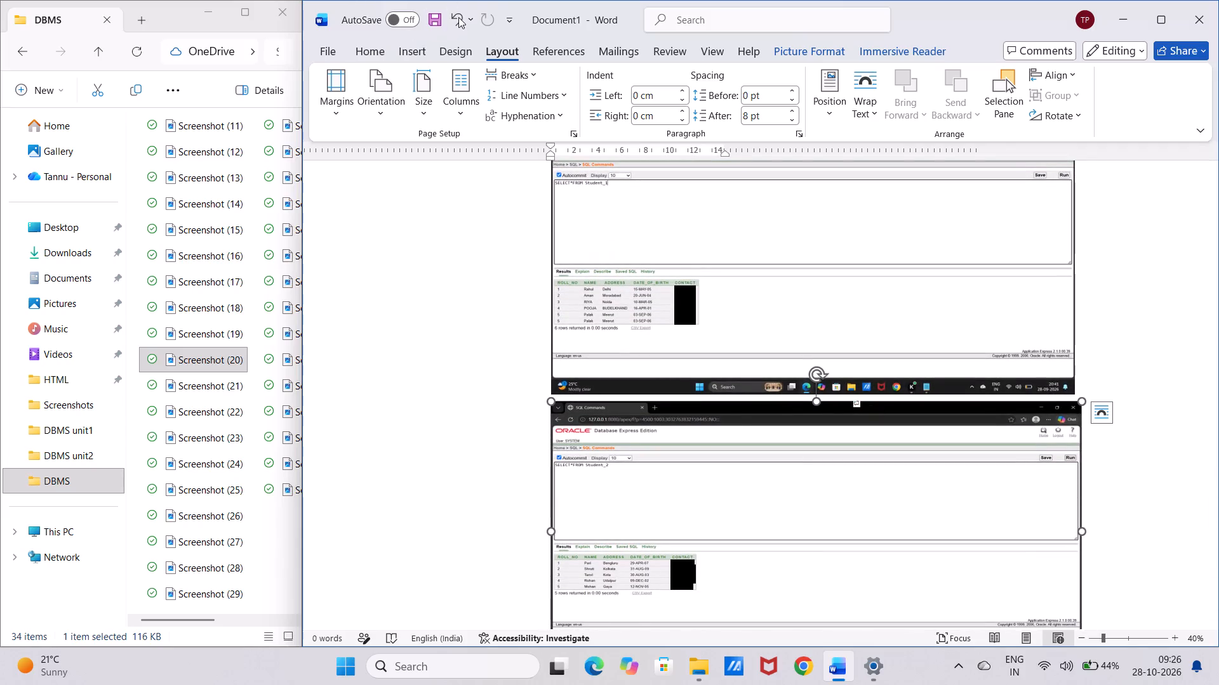
left_click(458, 17)
double_click(458, 16)
left_click(458, 16)
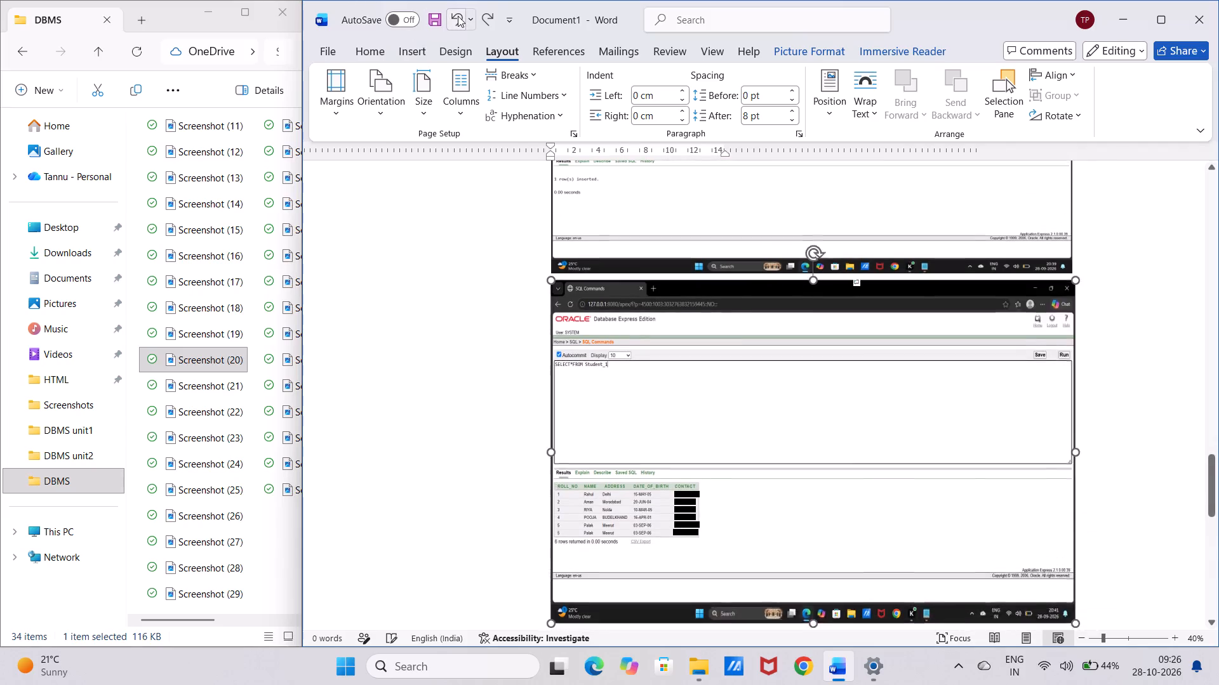
double_click(458, 16)
left_click(458, 16)
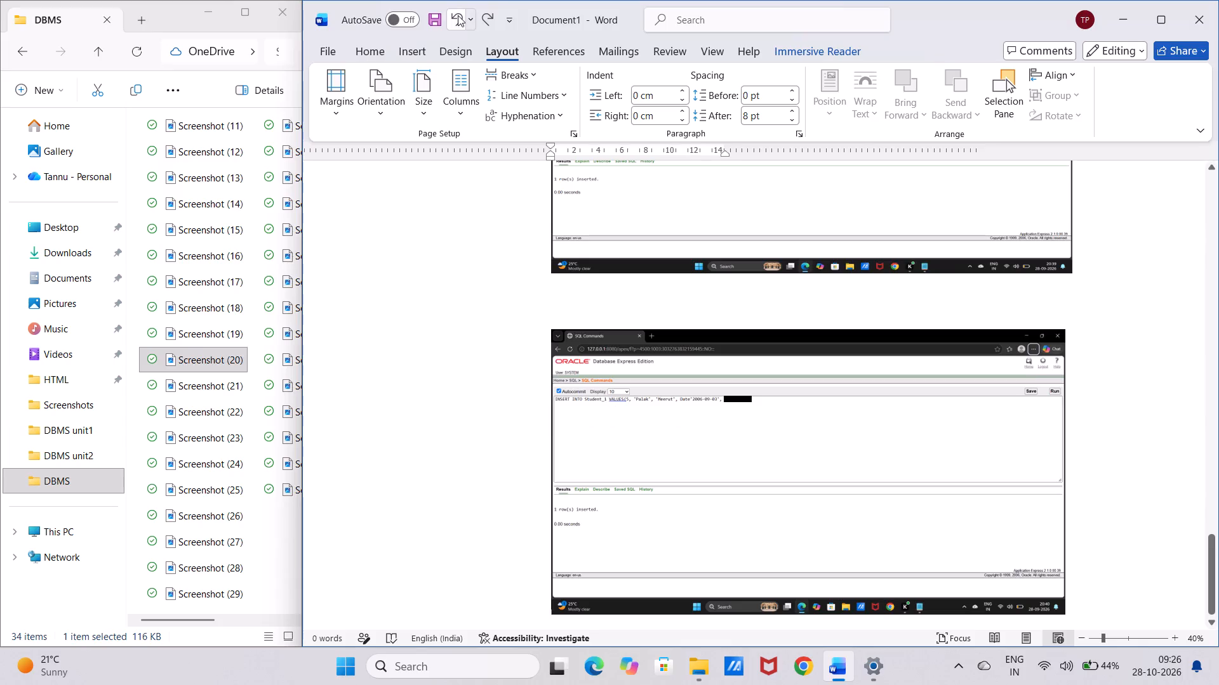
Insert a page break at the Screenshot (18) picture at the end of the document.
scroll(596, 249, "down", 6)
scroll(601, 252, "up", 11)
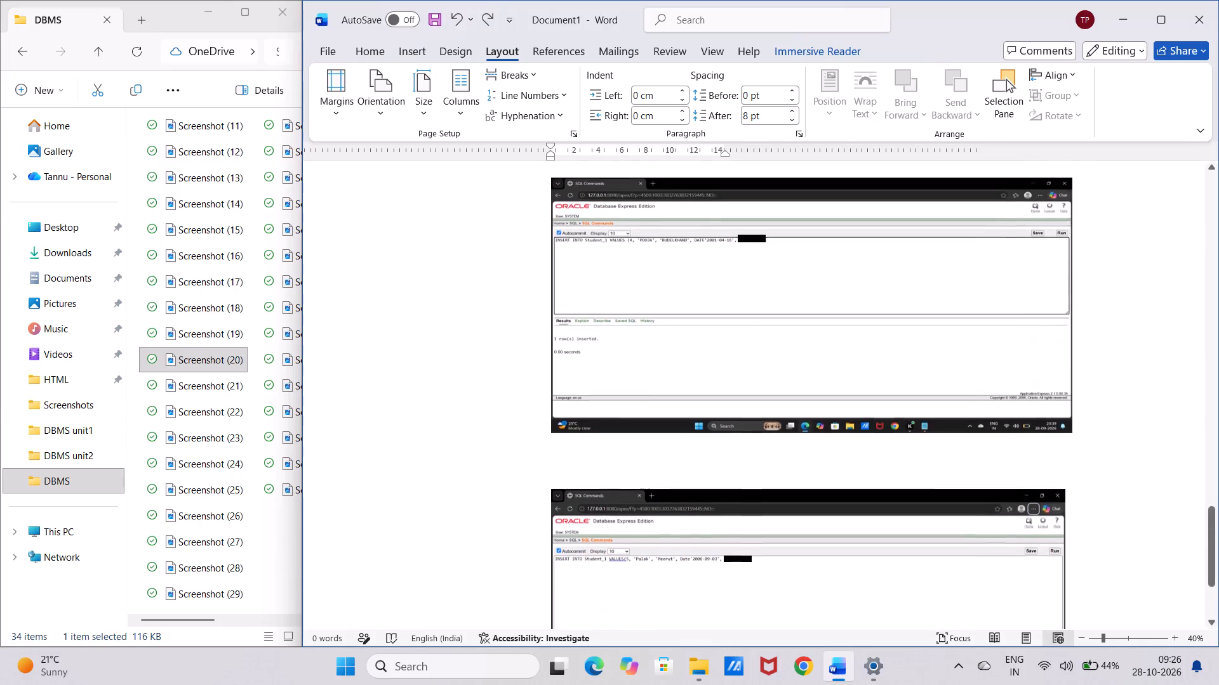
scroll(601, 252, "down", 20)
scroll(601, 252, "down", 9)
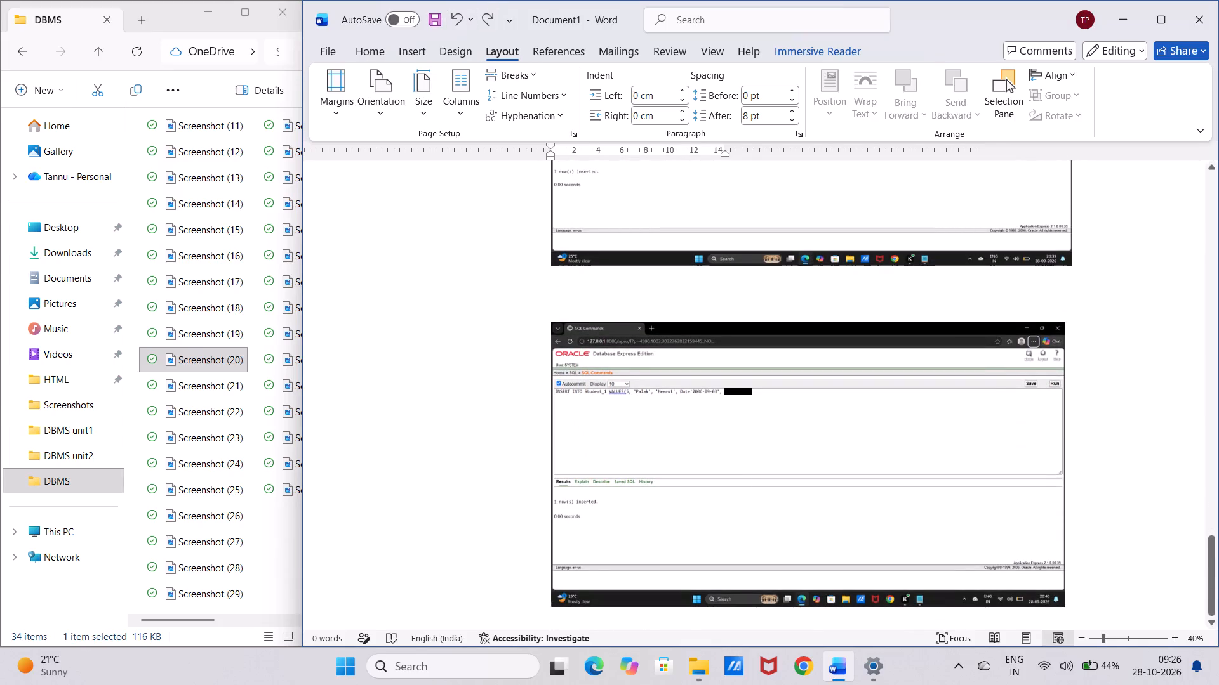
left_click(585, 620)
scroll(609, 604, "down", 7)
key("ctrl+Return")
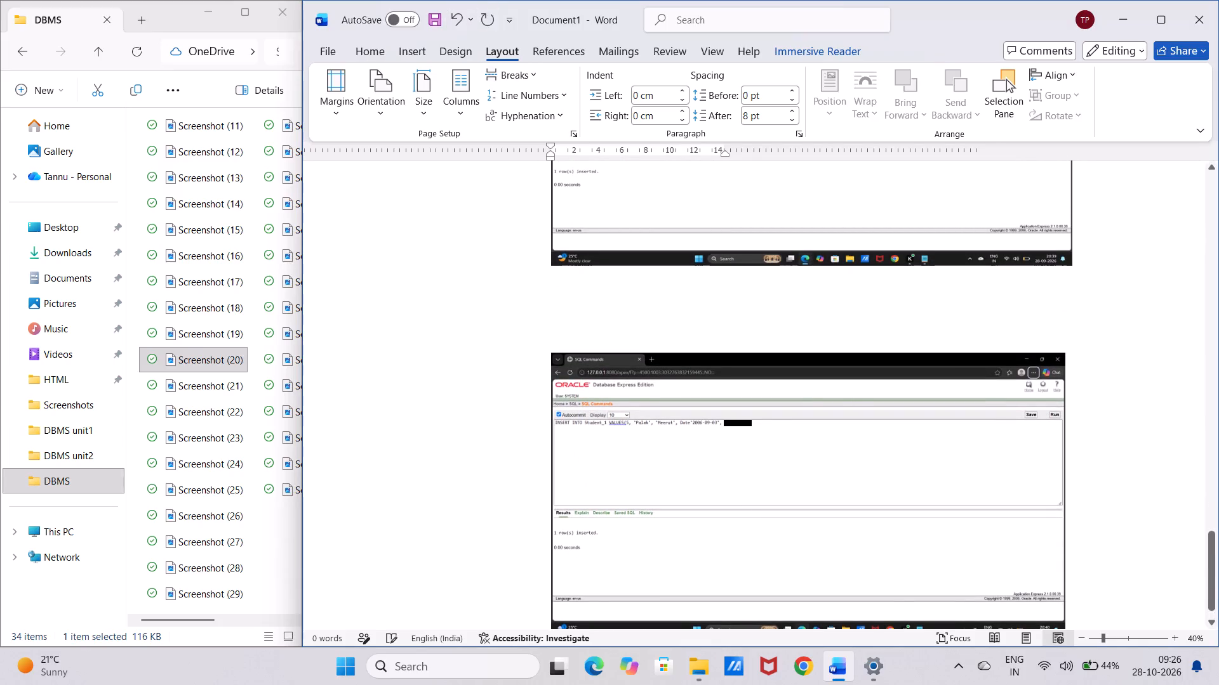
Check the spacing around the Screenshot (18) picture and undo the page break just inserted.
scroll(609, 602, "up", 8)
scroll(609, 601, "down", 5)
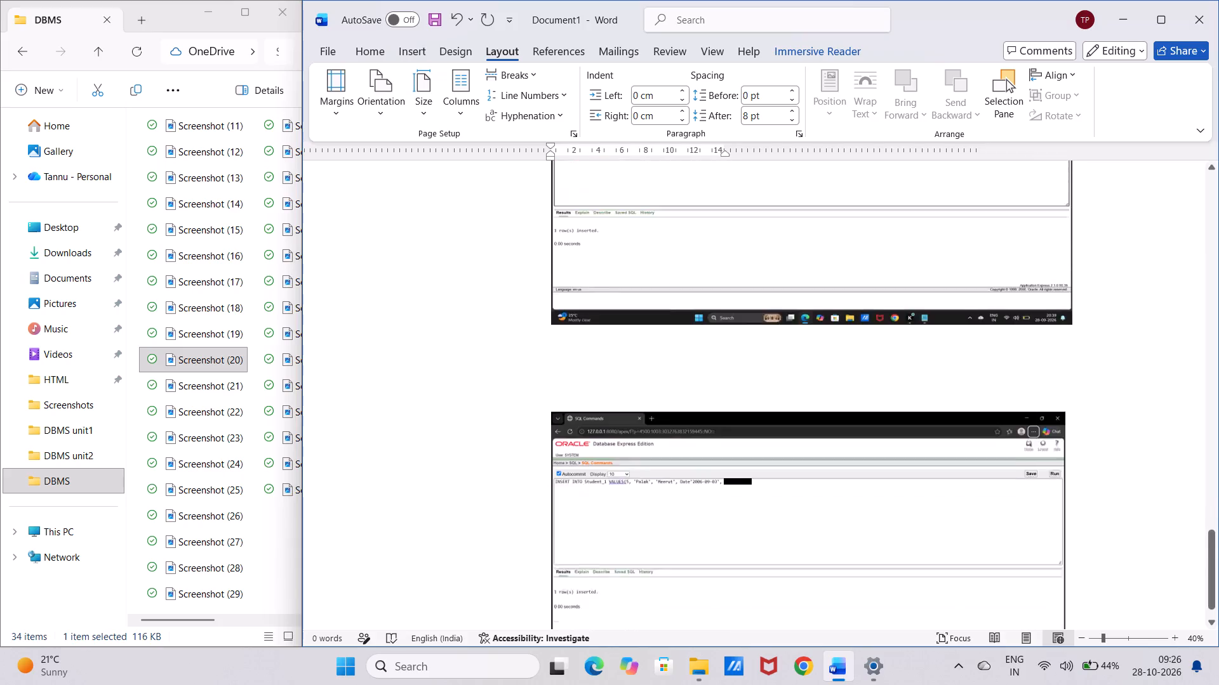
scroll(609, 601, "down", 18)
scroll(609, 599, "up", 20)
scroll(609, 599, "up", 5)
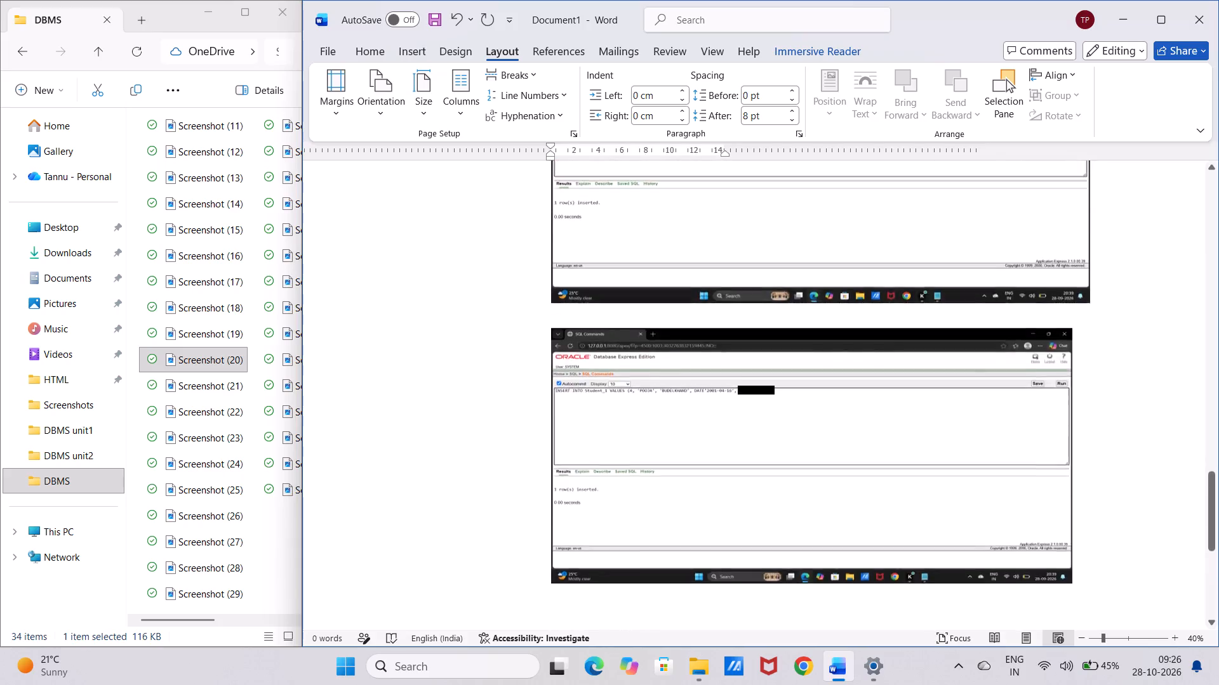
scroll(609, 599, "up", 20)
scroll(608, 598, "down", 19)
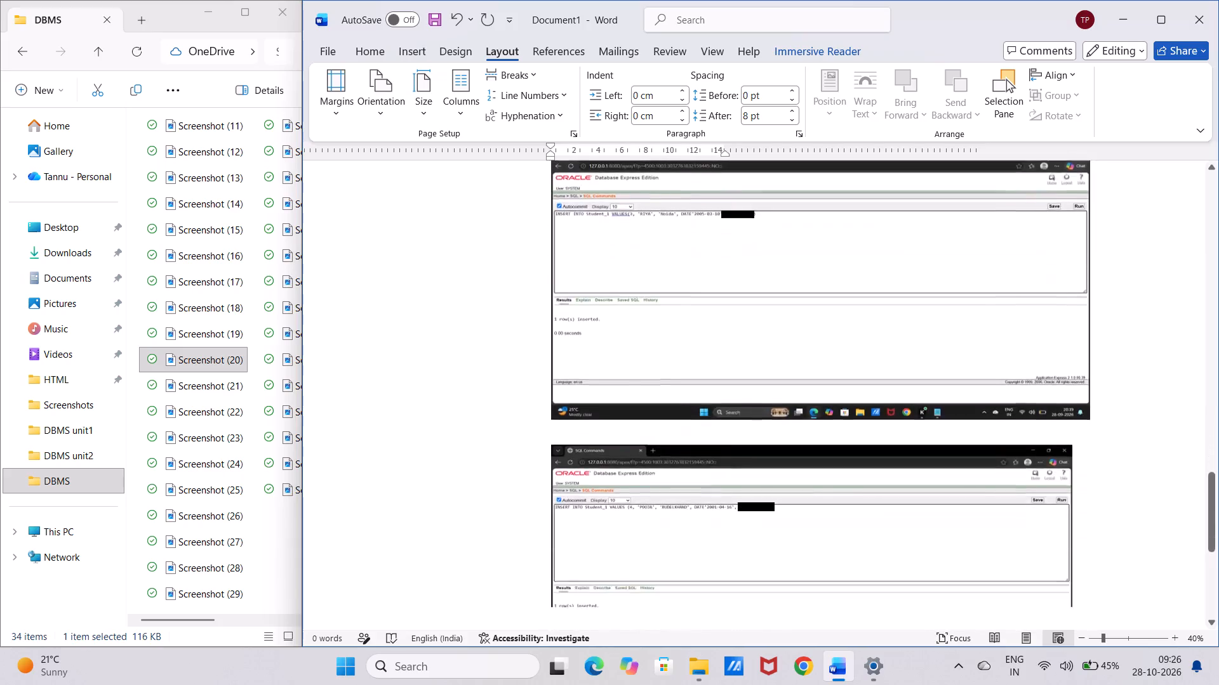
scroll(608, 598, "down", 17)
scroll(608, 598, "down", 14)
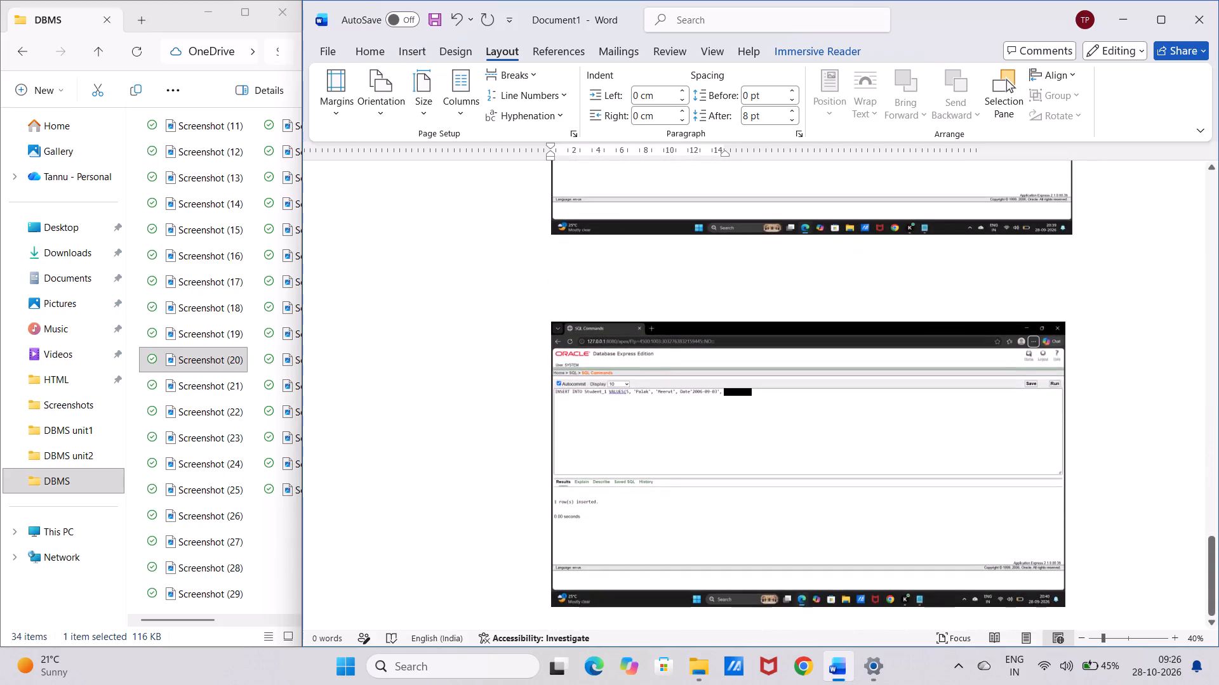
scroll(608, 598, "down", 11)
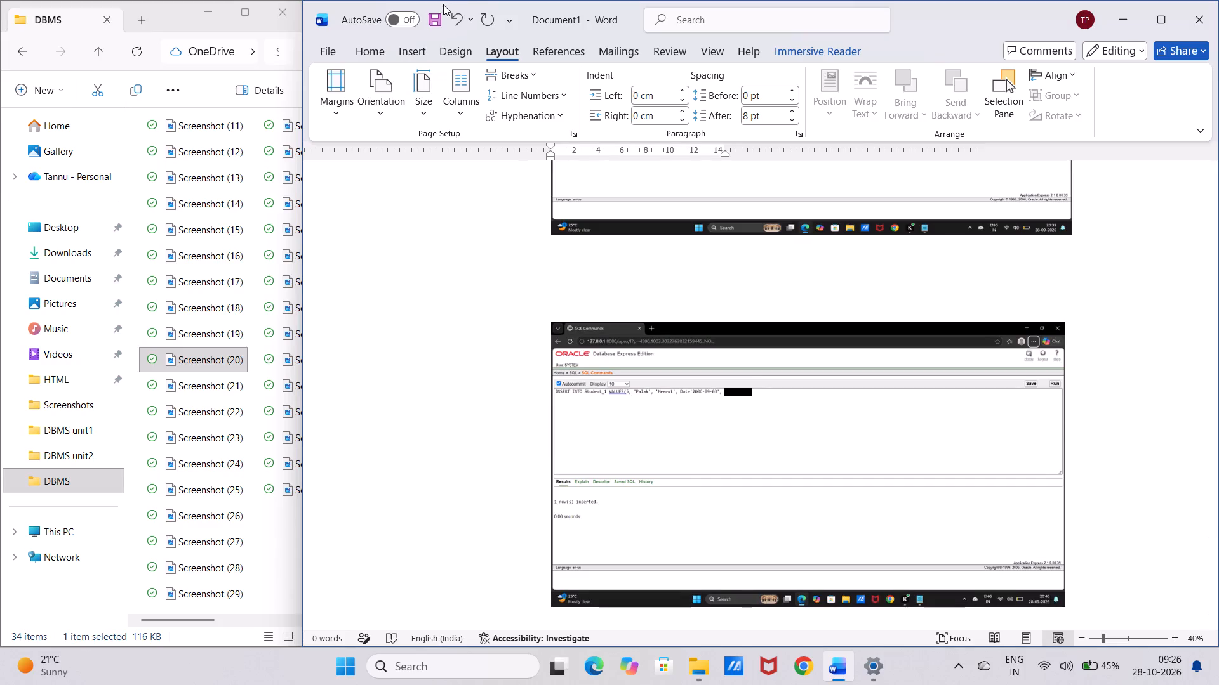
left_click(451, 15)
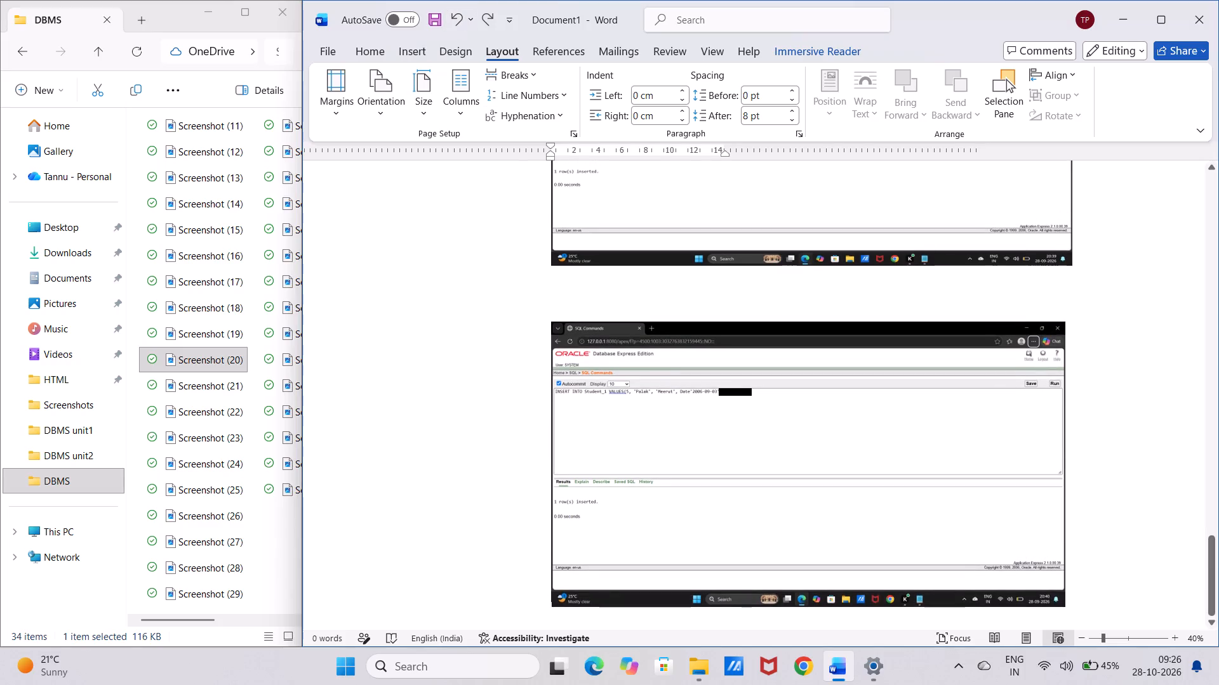
Insert a page break directly after the Screenshot (18) picture.
scroll(663, 450, "down", 8)
scroll(663, 450, "up", 8)
scroll(663, 447, "up", 20)
scroll(663, 447, "up", 3)
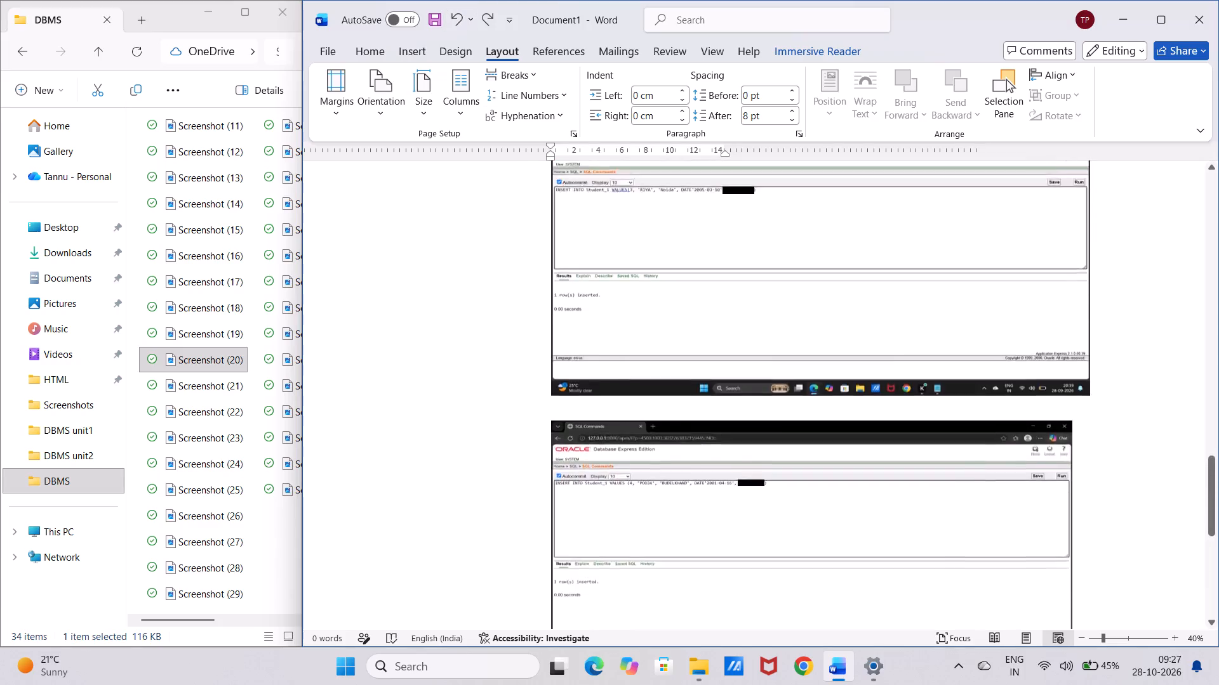
scroll(663, 445, "down", 20)
scroll(663, 445, "down", 20)
scroll(663, 445, "down", 13)
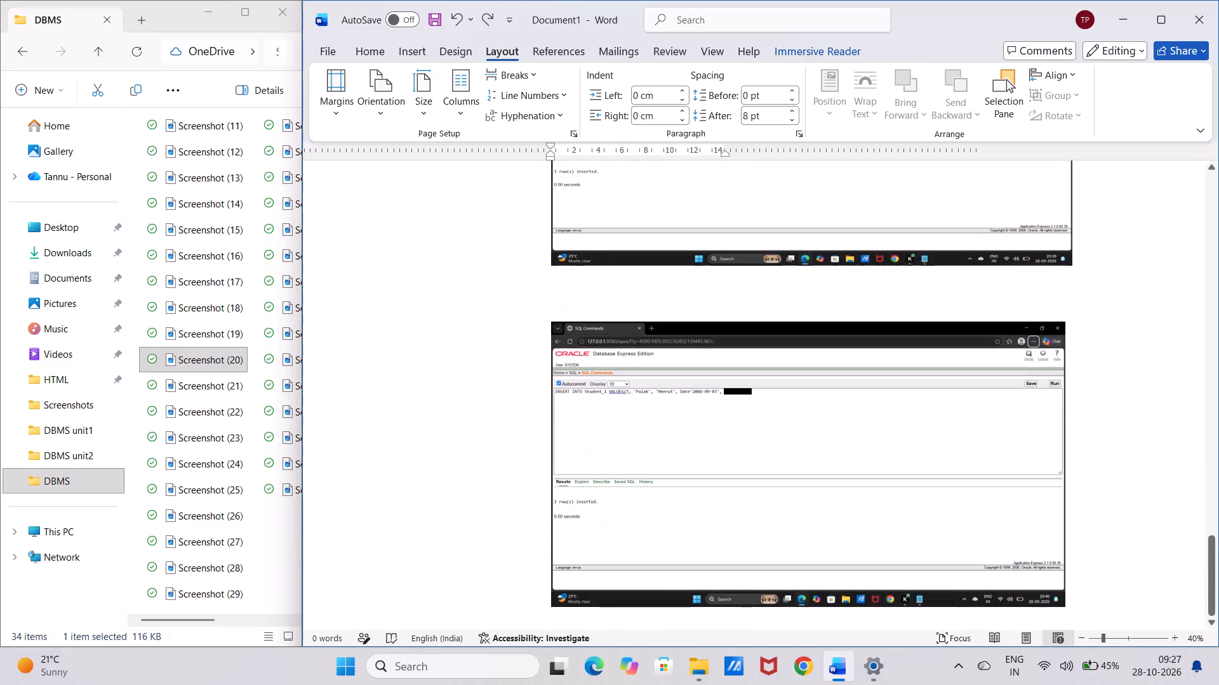
scroll(663, 443, "down", 4)
left_click(1114, 575)
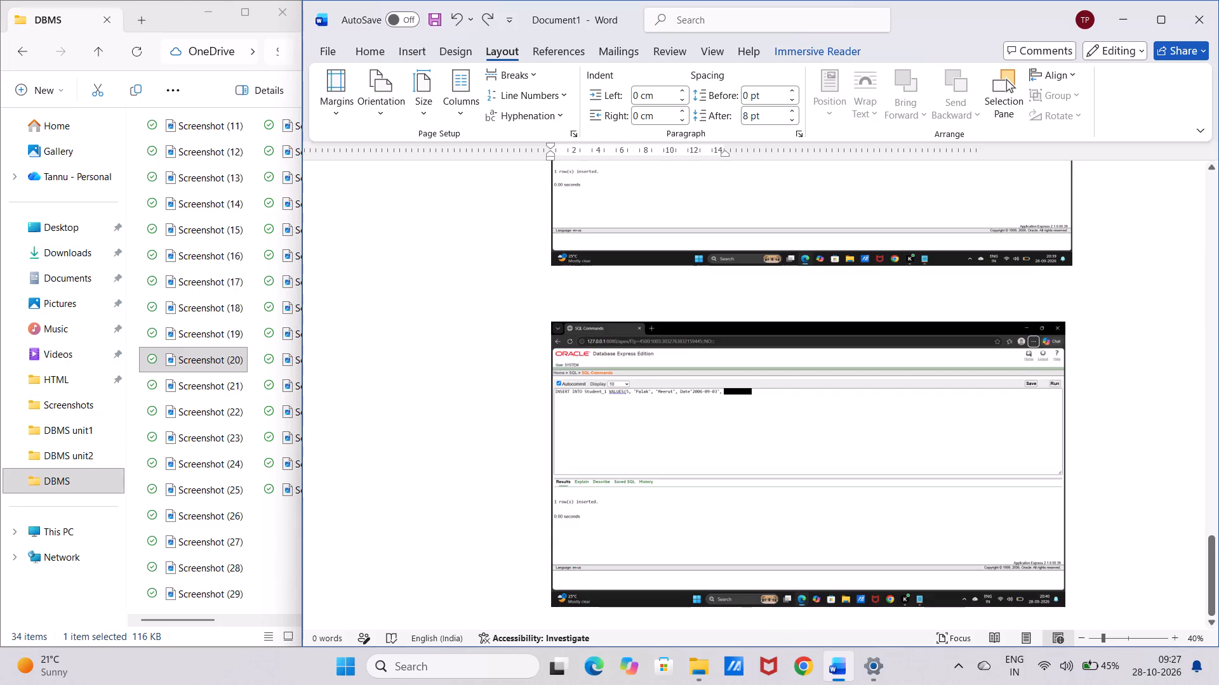
key("ctrl+Return")
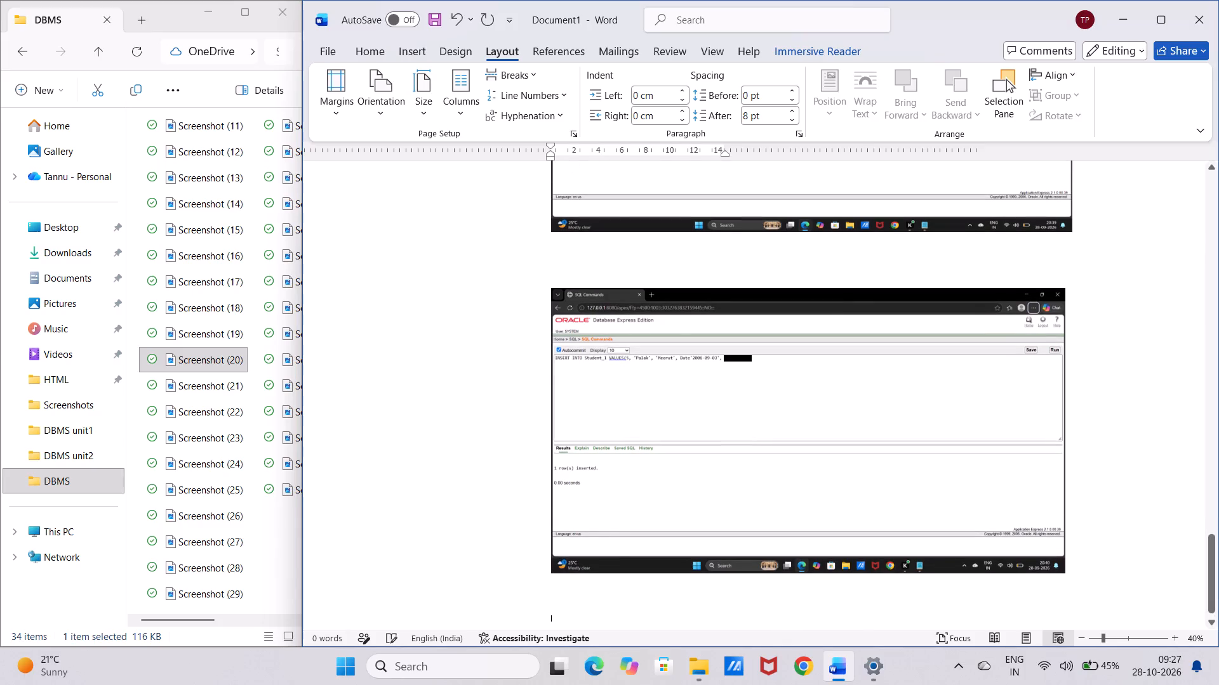
Preview Screenshot (18) from the DBMS folder, then copy Screenshot (19) and paste it below the Screenshot (18) picture in the document.
double_click(218, 315)
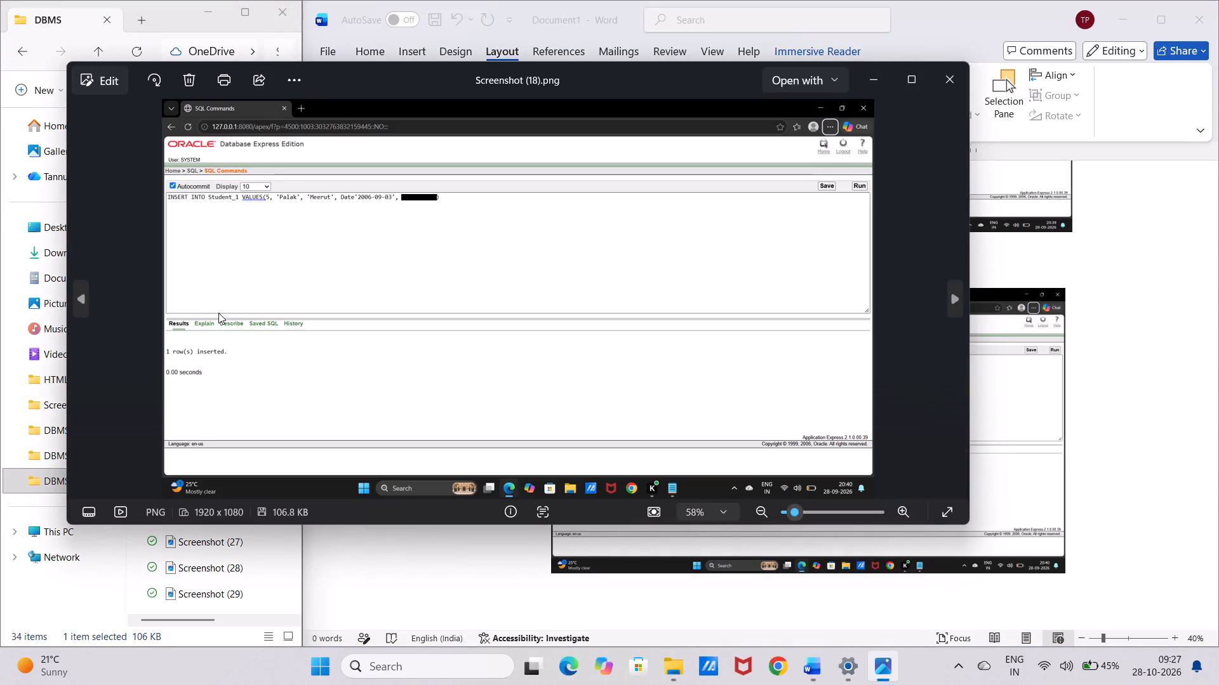
left_click(933, 80)
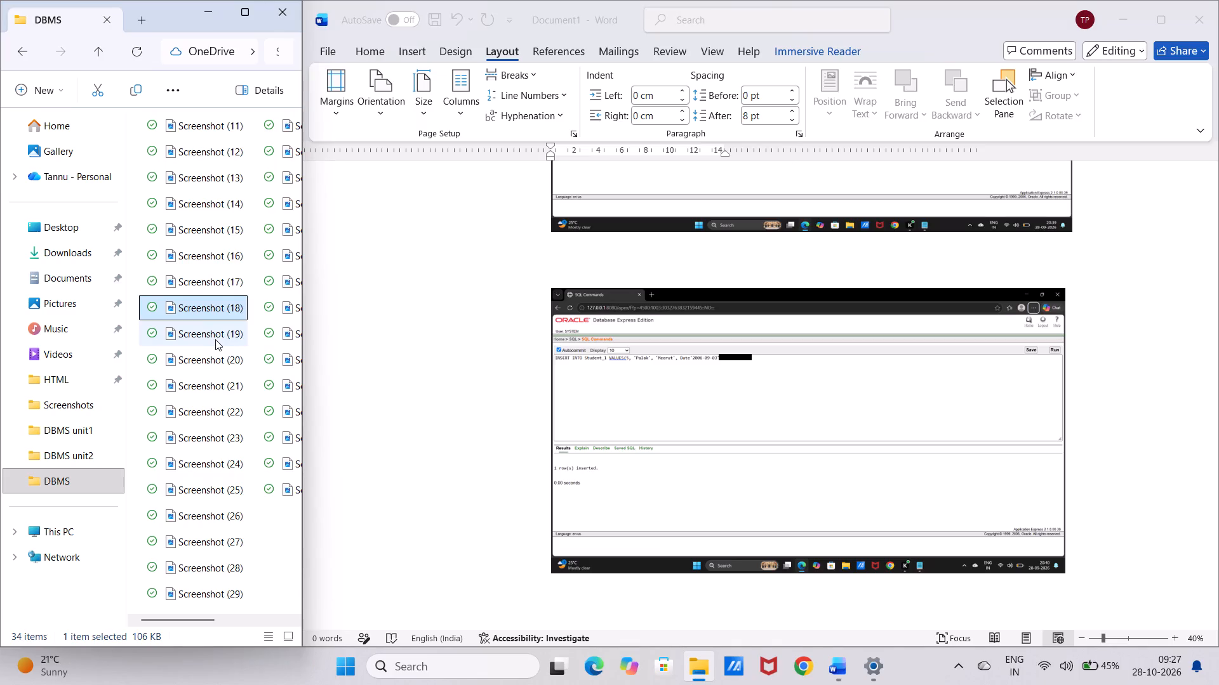
left_click(215, 339)
key("ctrl+c")
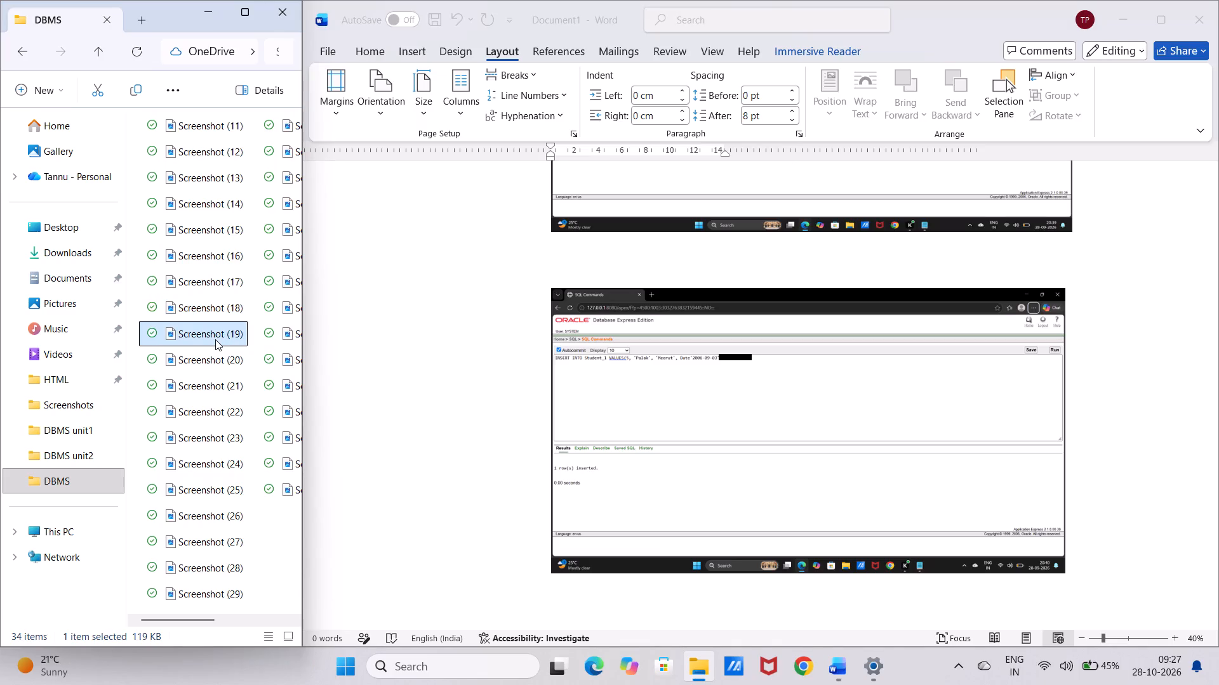
left_click(633, 616)
key("ctrl+v")
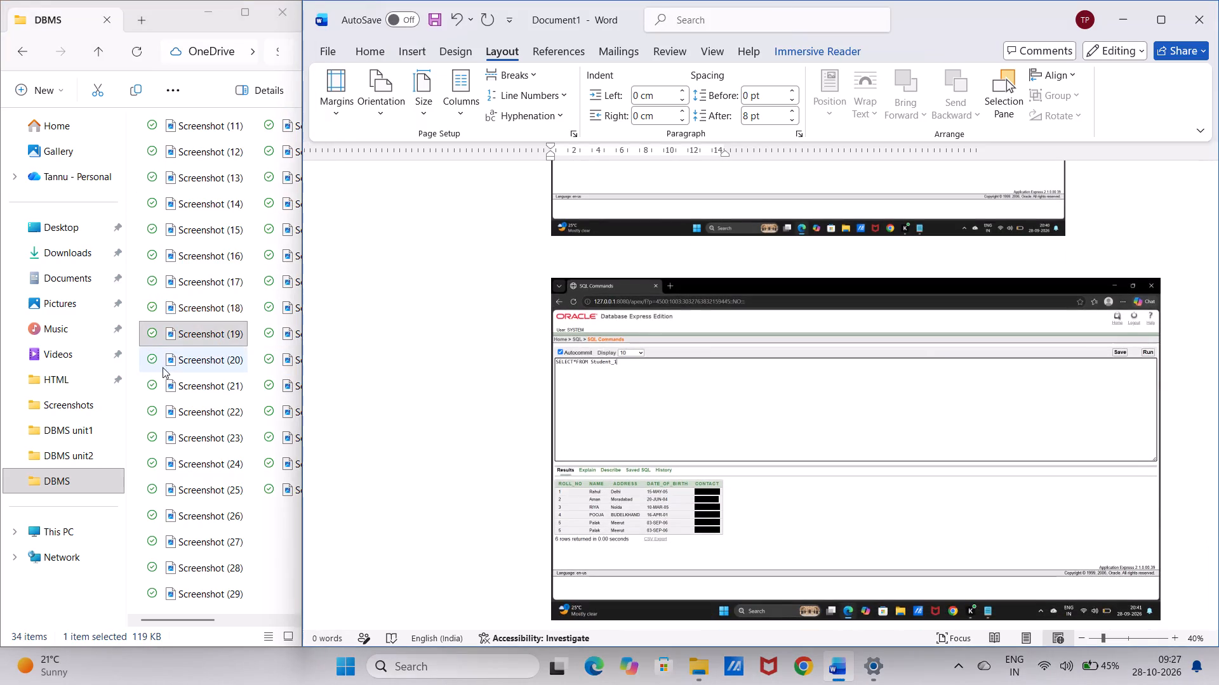
Copy Screenshot (20) from the DBMS folder and paste it into the Word document below the Screenshot (19) picture.
left_click(164, 366)
key("ctrl+c")
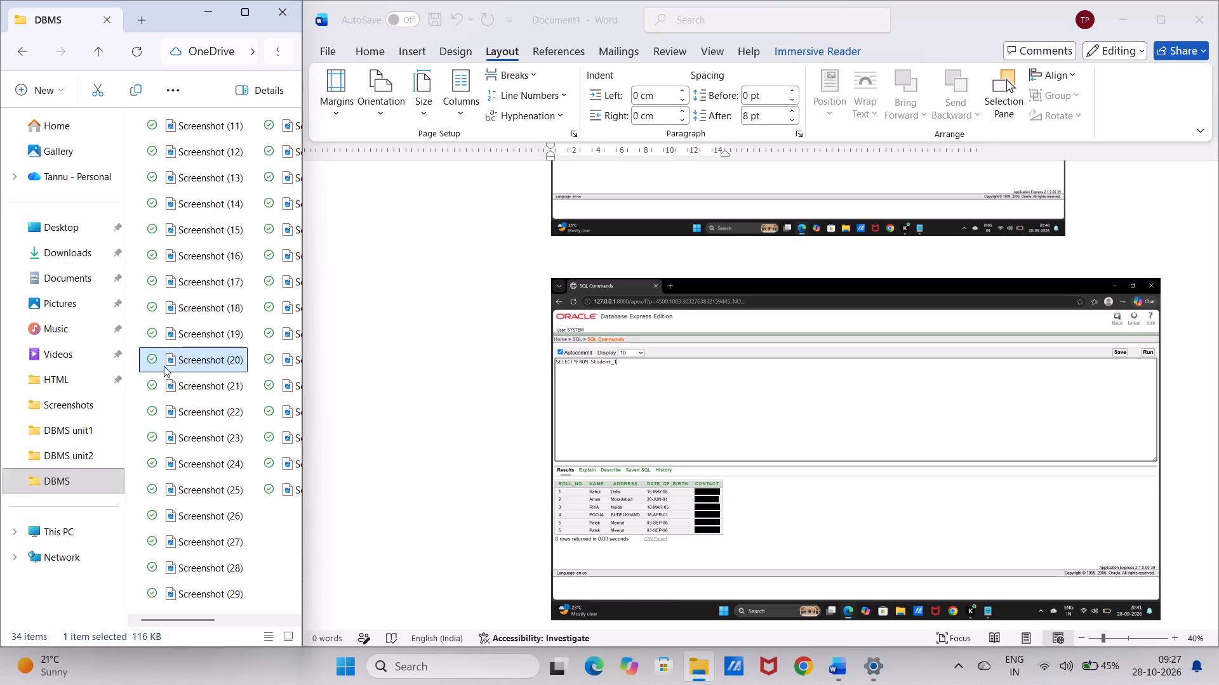
left_click(536, 466)
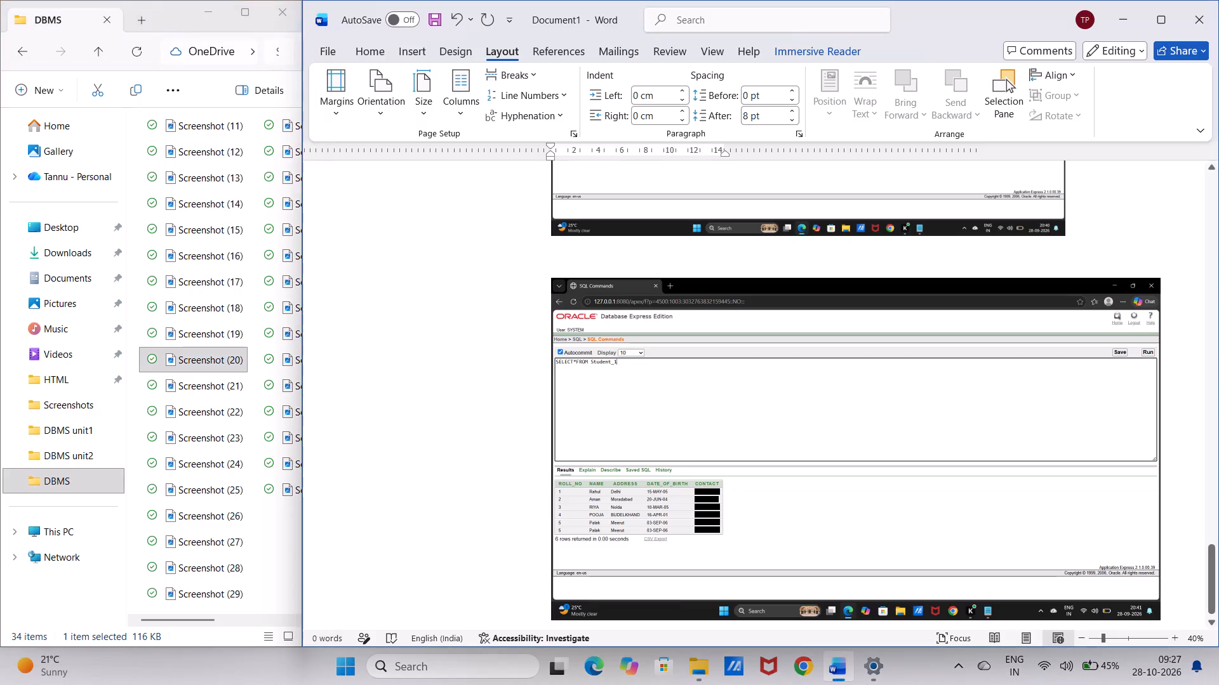
scroll(534, 469, "down", 7)
key("ctrl+v")
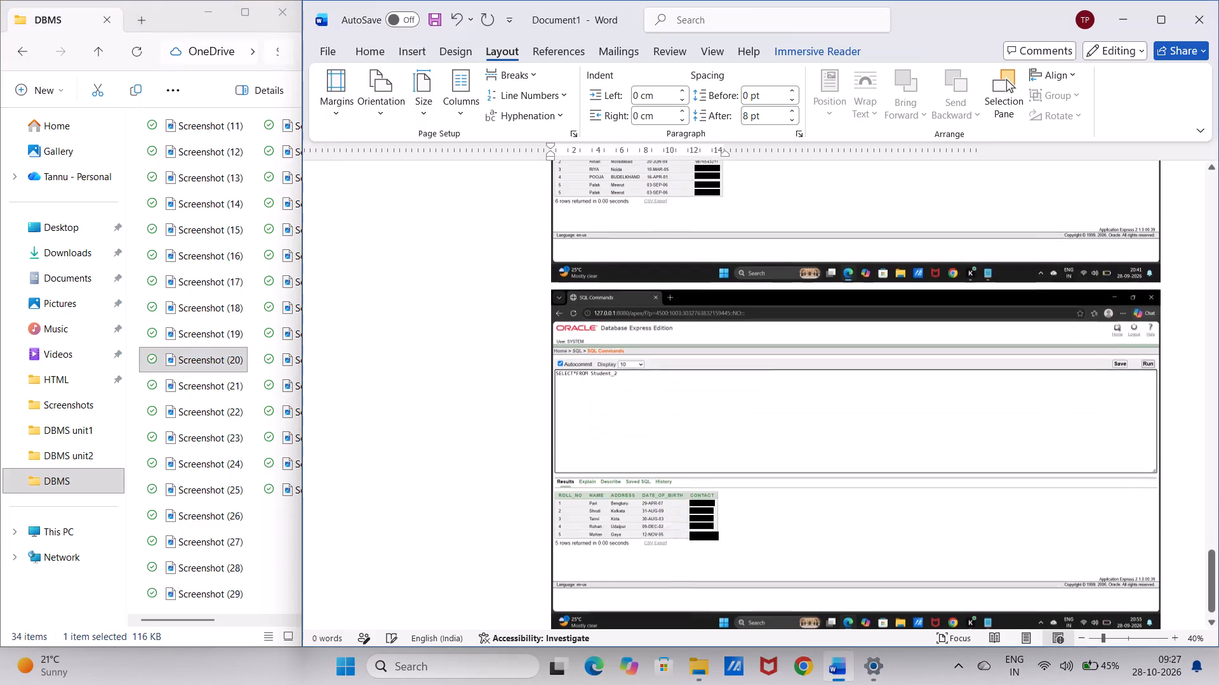
Resize the Screenshot (19) picture, narrowing it to about the width of the Screenshot (17) picture.
scroll(724, 318, "up", 8)
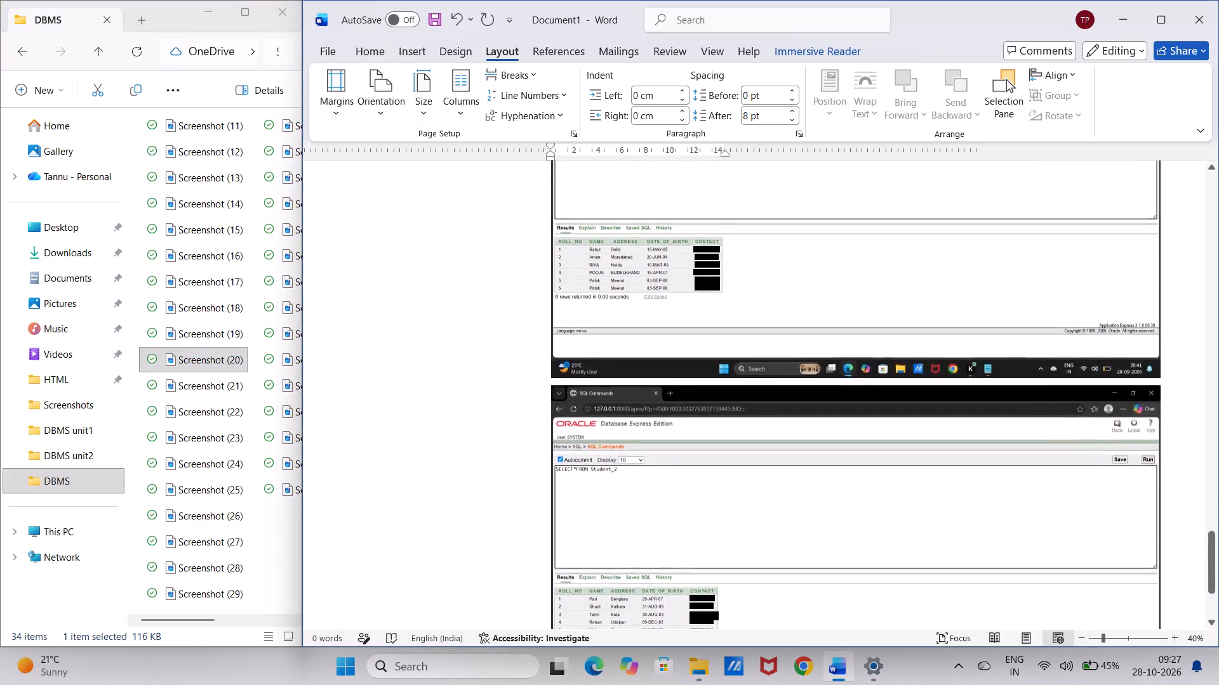
scroll(721, 325, "up", 16)
left_click(1083, 525)
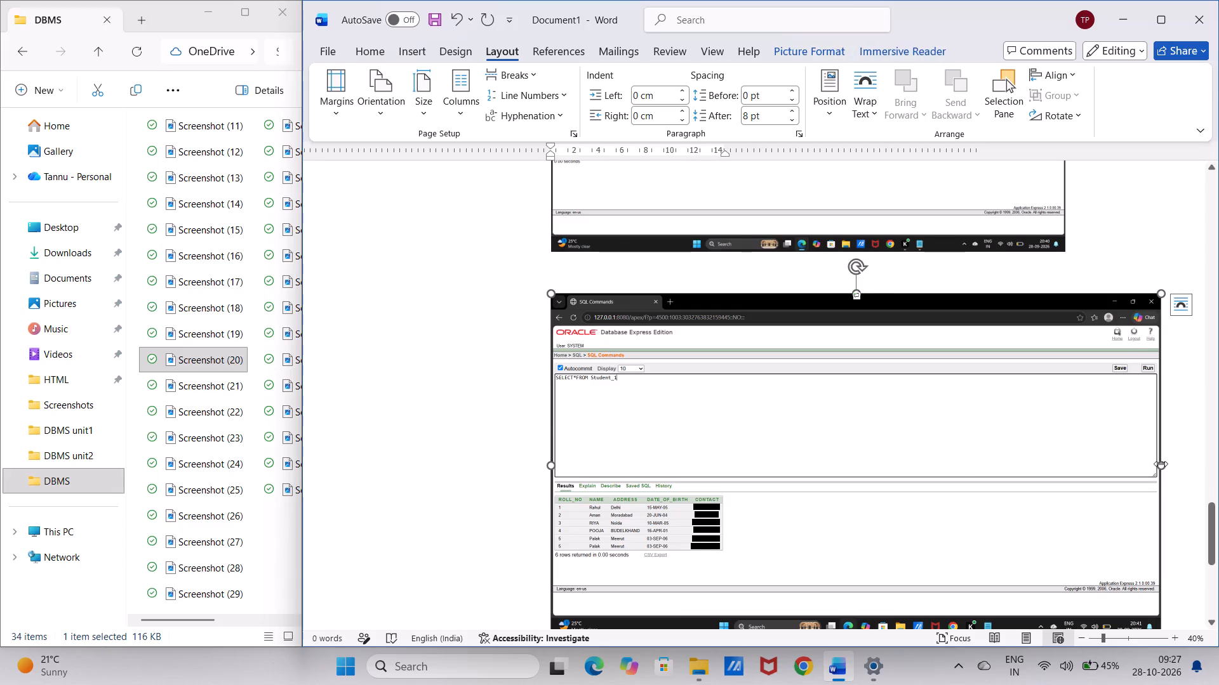
left_click_drag(1161, 464, 1081, 469)
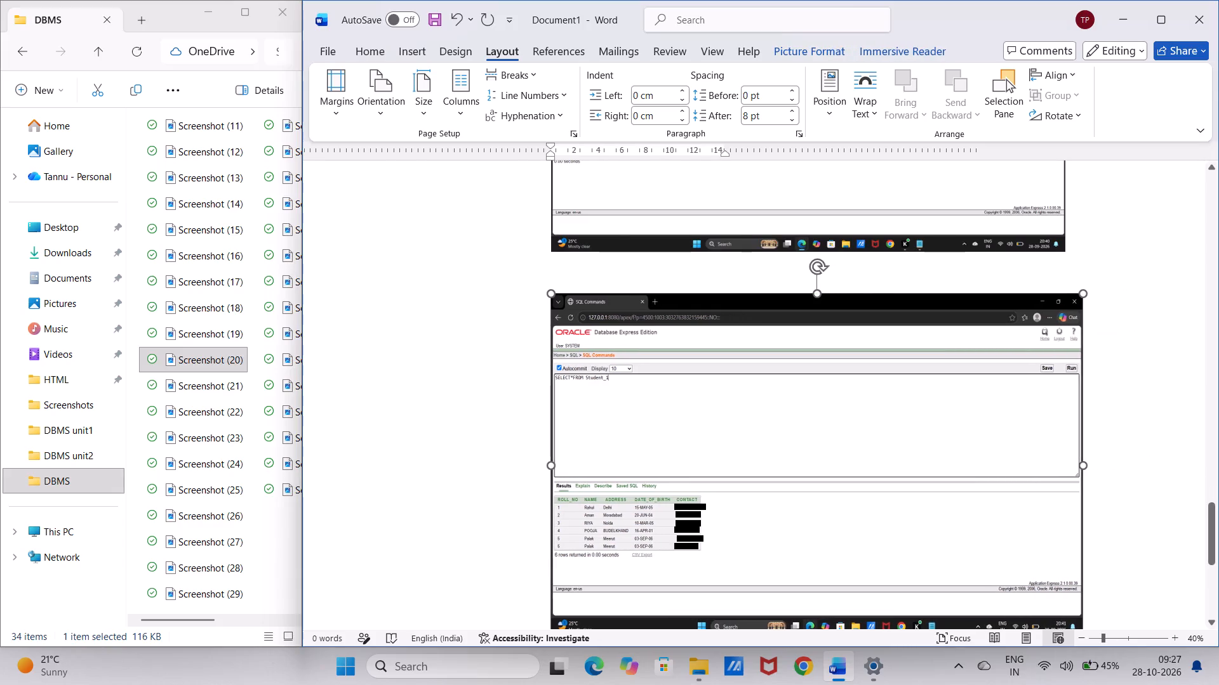
left_click_drag(1081, 469, 1072, 469)
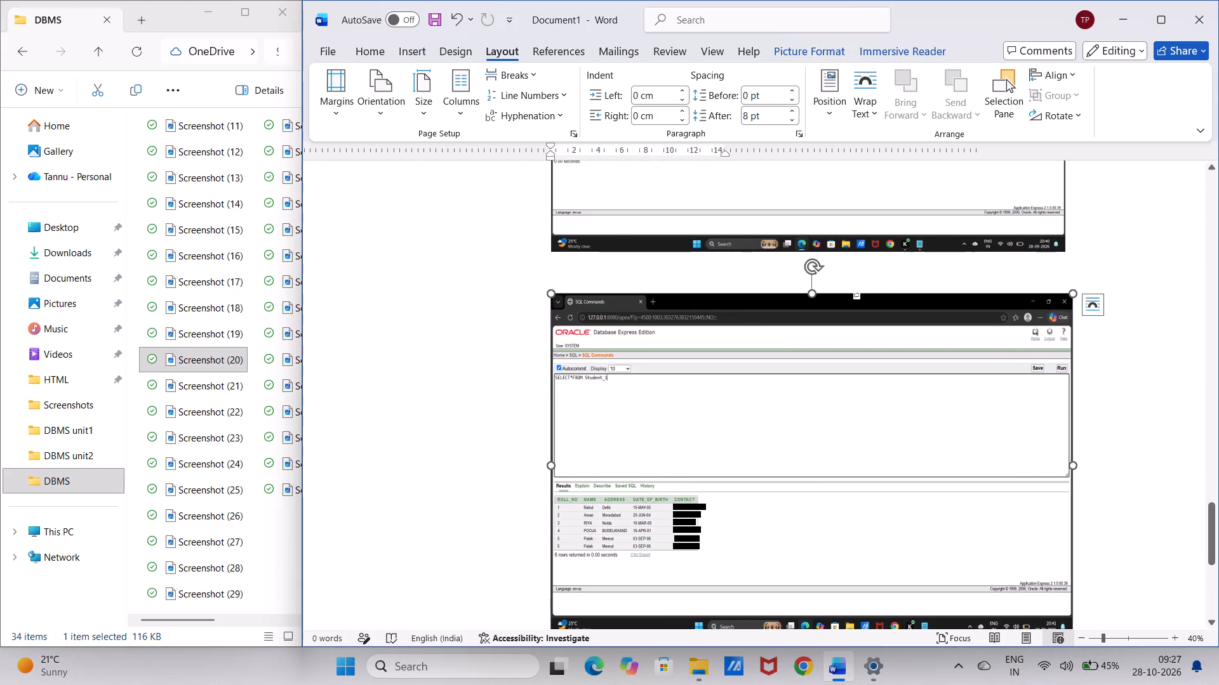
left_click(766, 518)
scroll(766, 516, "down", 8)
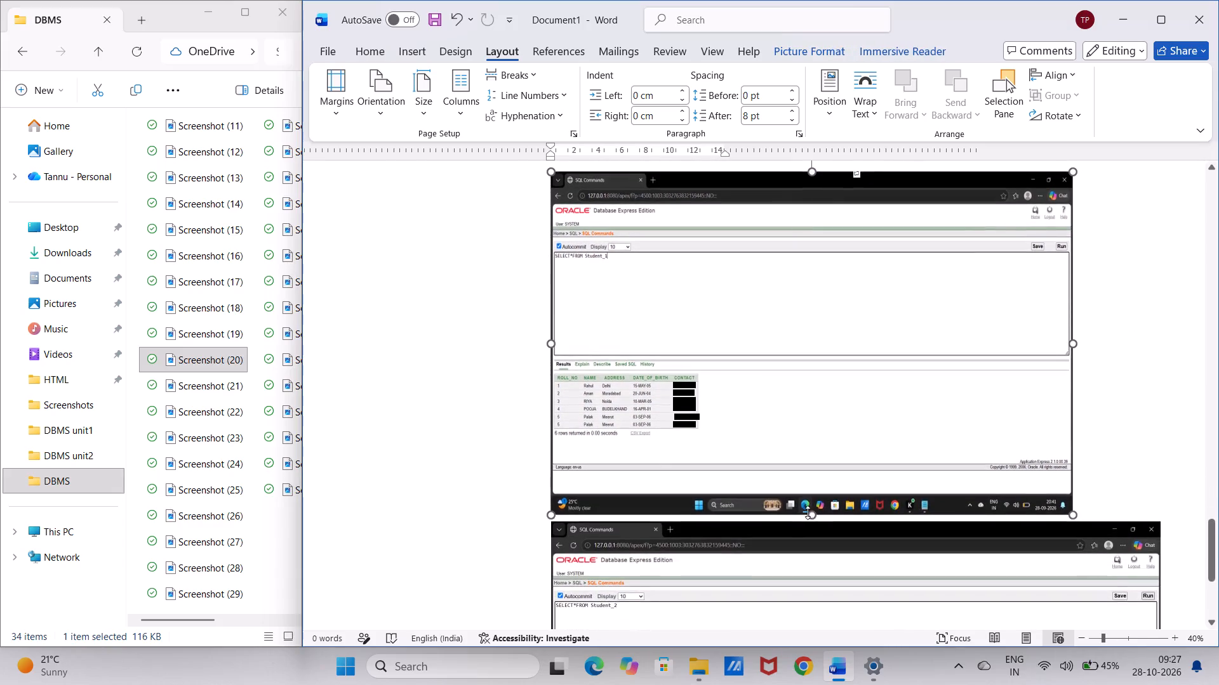